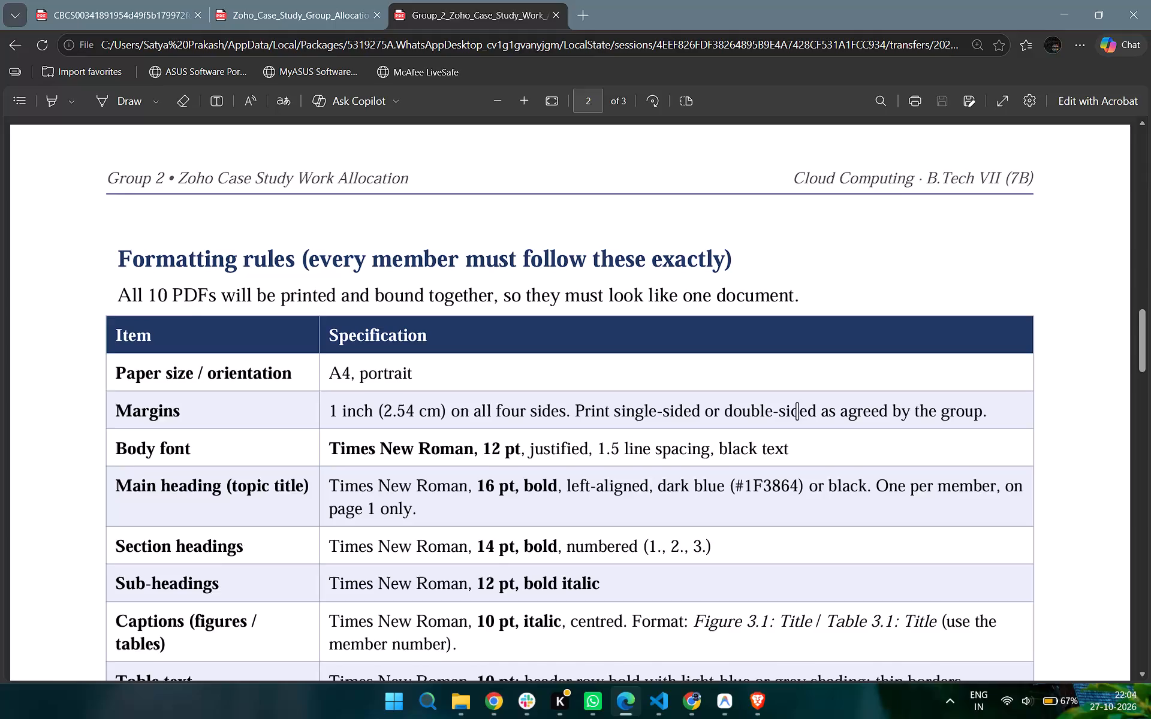
Review the formatting rules table in the Group 2 Zoho case study work allocation PDF.
scroll(797, 411, "down", 3)
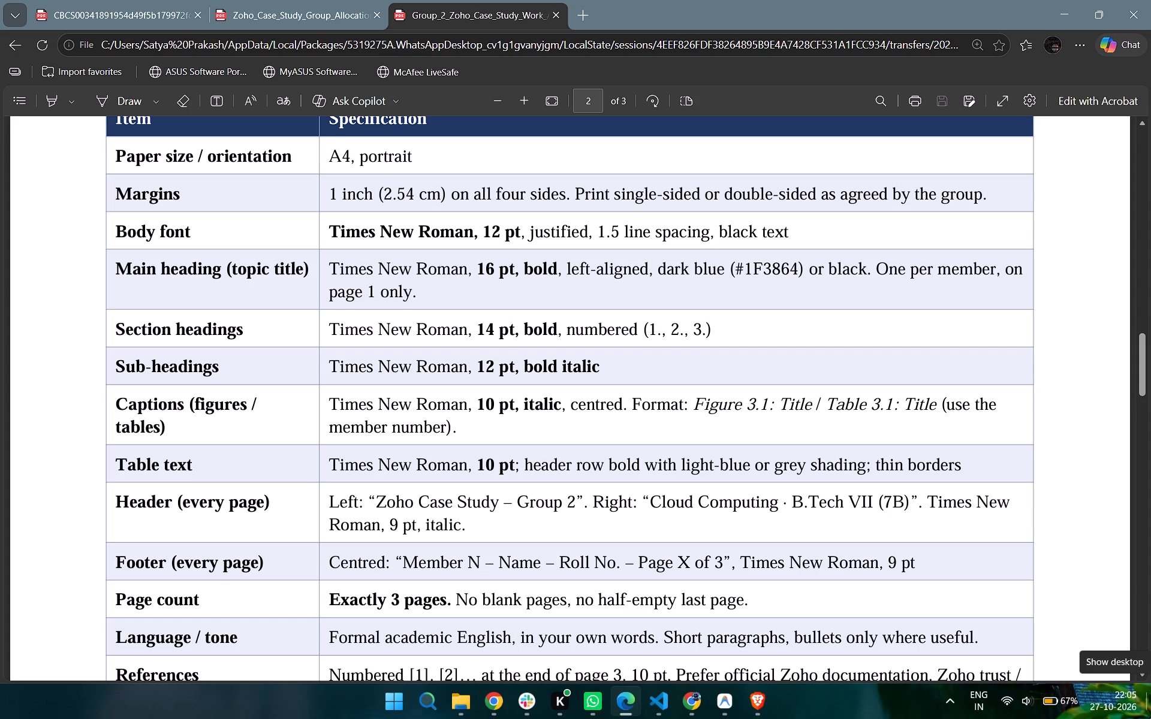
Switch to the Brave browser and resume playback of the Young G.O.A.T music video.
key("alt+Tab")
key("alt+Tab")
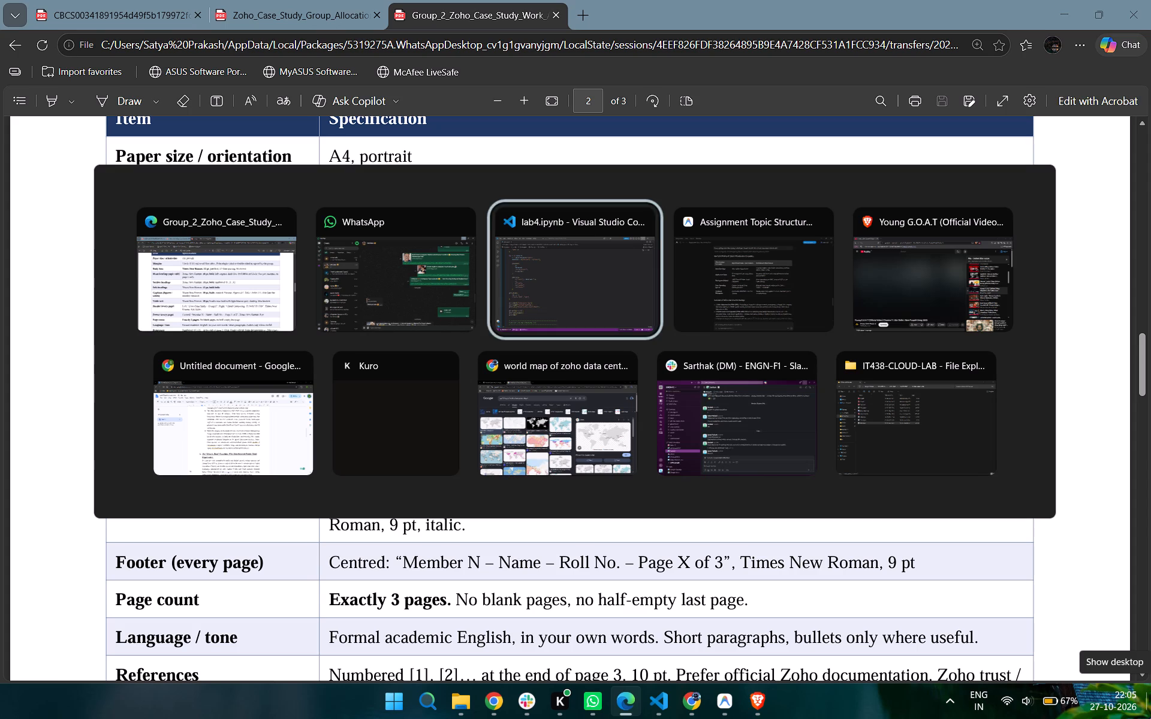
key("alt+Tab")
key("alt+Tab")
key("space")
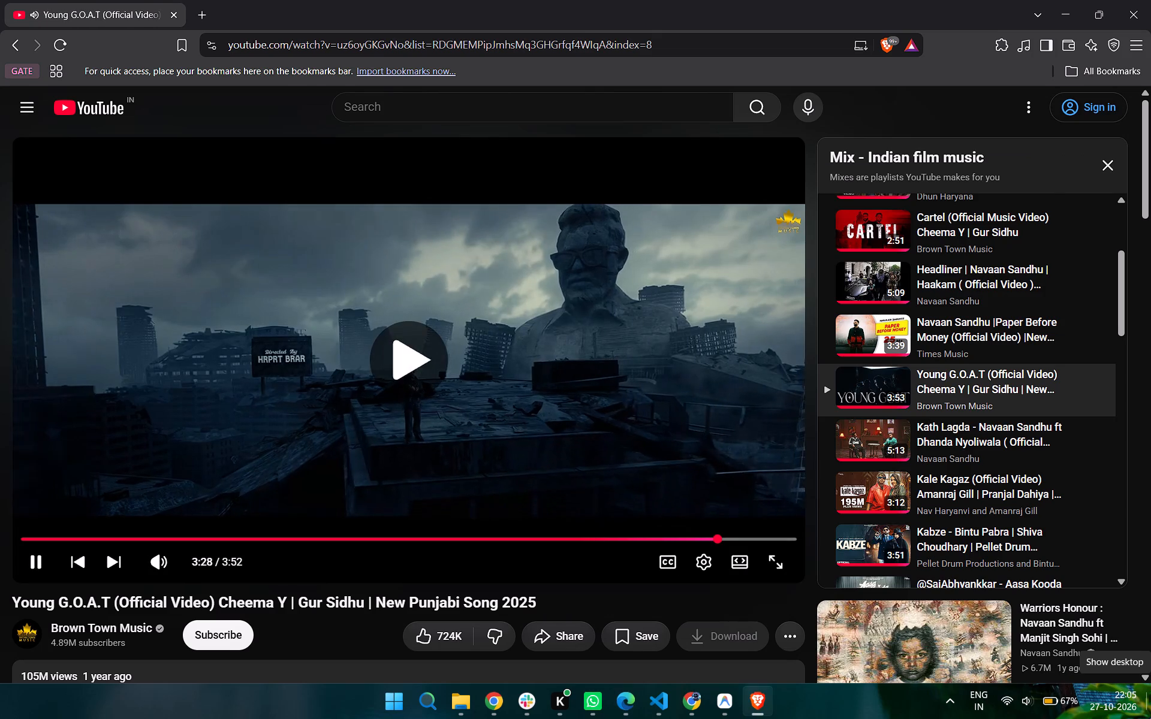
Switch from the music video to the untitled Google Docs document containing the Zoho case study draft.
key("alt+Tab")
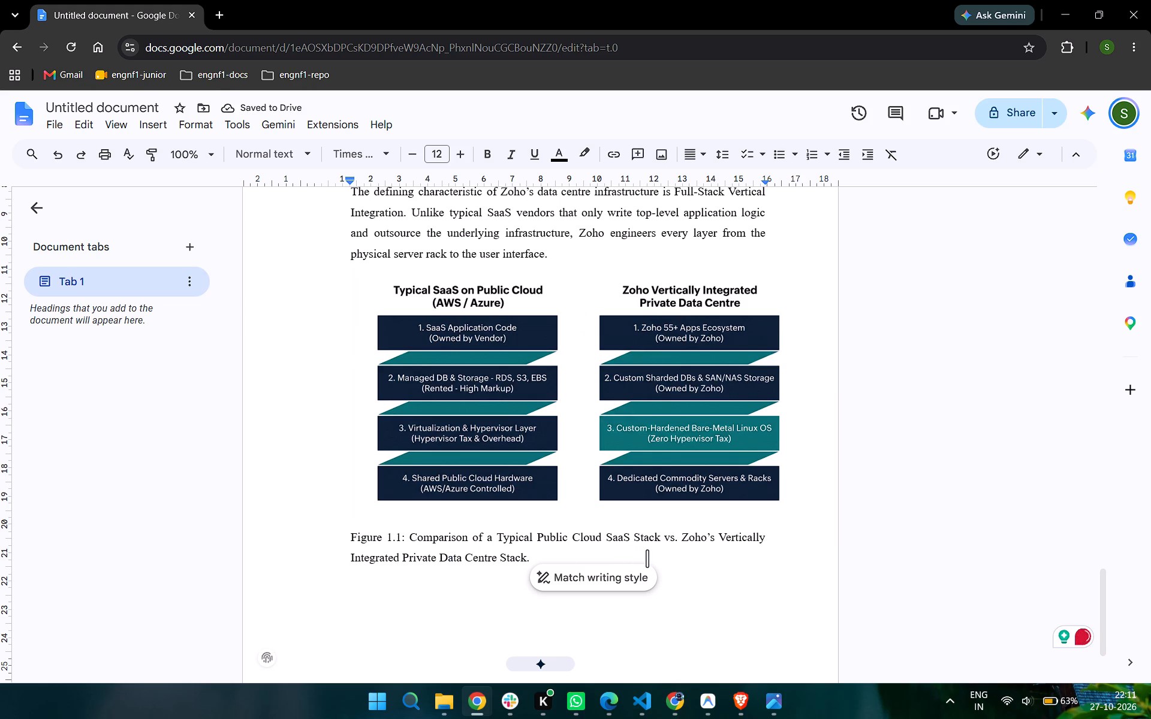
Delete "Comparison of a" from the caption so its text starts with "Typical Public Cloud" after the colon and a space.
left_click(497, 537)
key("BackSpace")
key("BackSpace")
key("BackSpace")
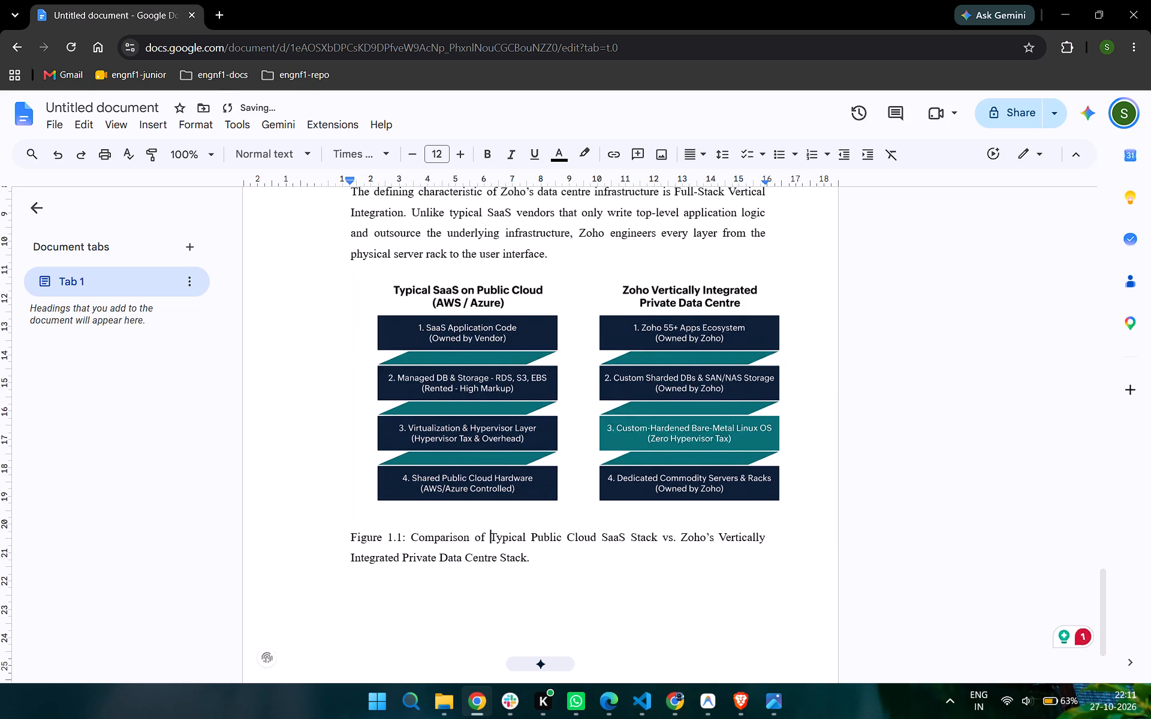
key("BackSpace")
key("BackSpace")
key("BackSpace")
key("BackSpace")
key("BackSpace")
key("BackSpace")
key("BackSpace")
key("BackSpace")
key("BackSpace")
key("BackSpace")
key("BackSpace")
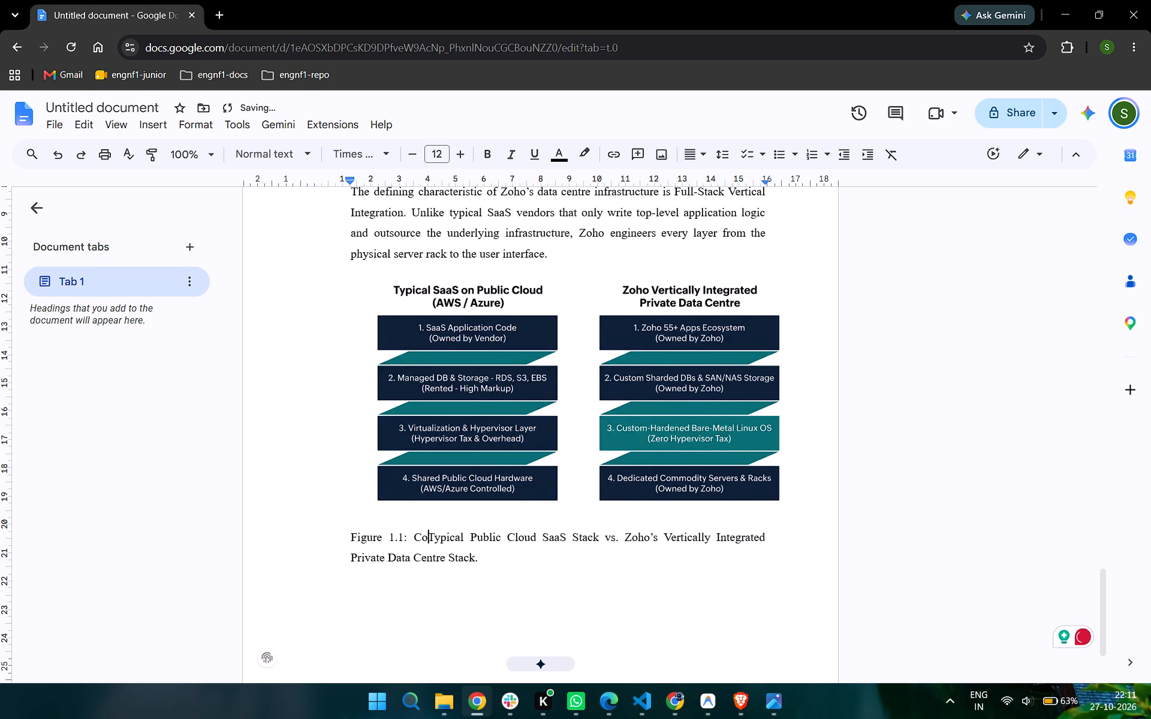
key("BackSpace")
key("BackSpace")
key("BackSpace")
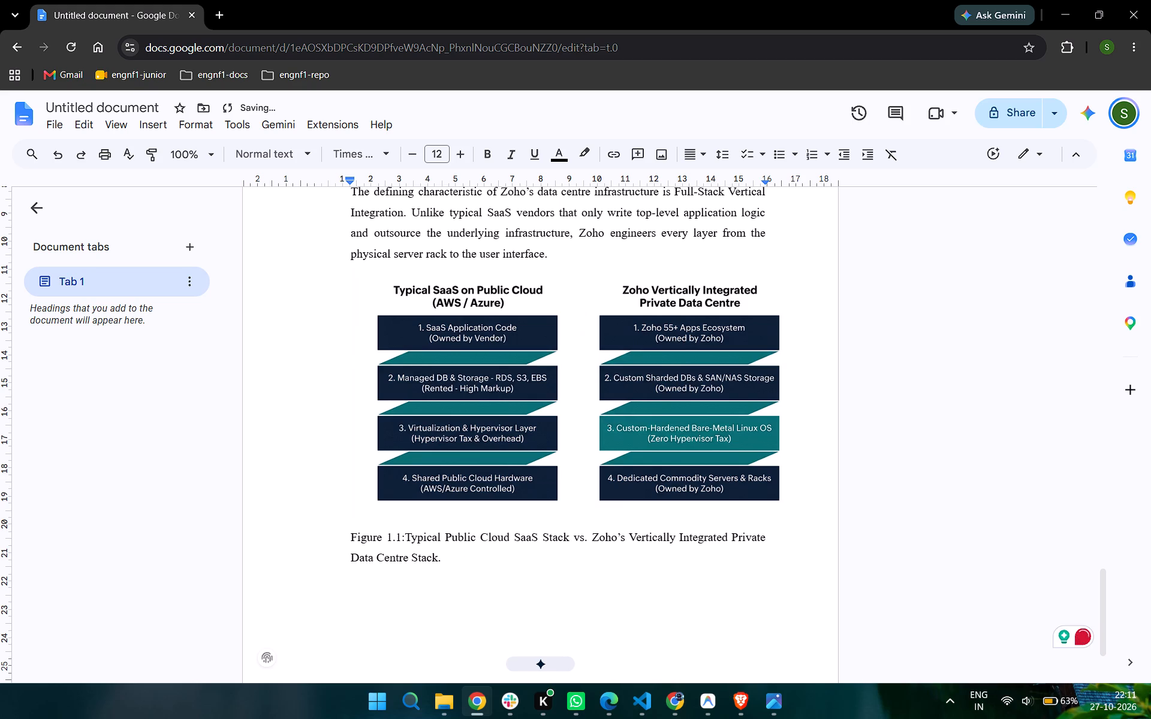
key("space")
Shorten the caption's figure label to "Fig. 1".
key("Left")
key("Left")
key("Left")
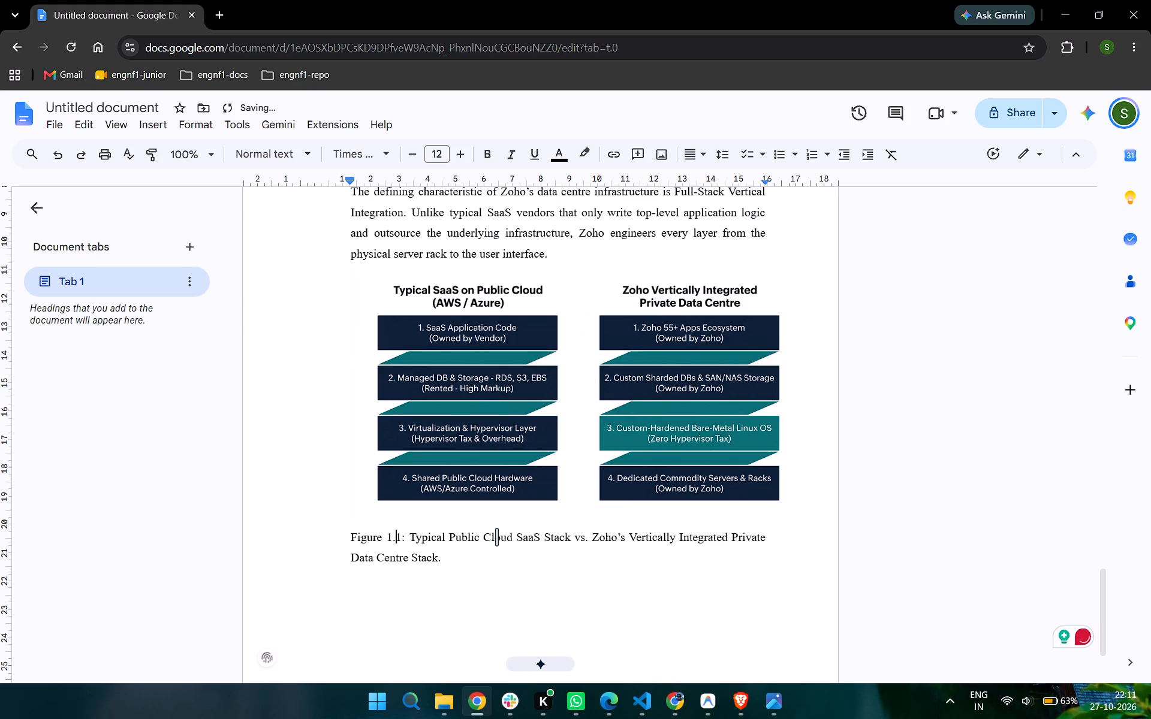
key("BackSpace")
key("BackSpace")
key("BackSpace")
key("space")
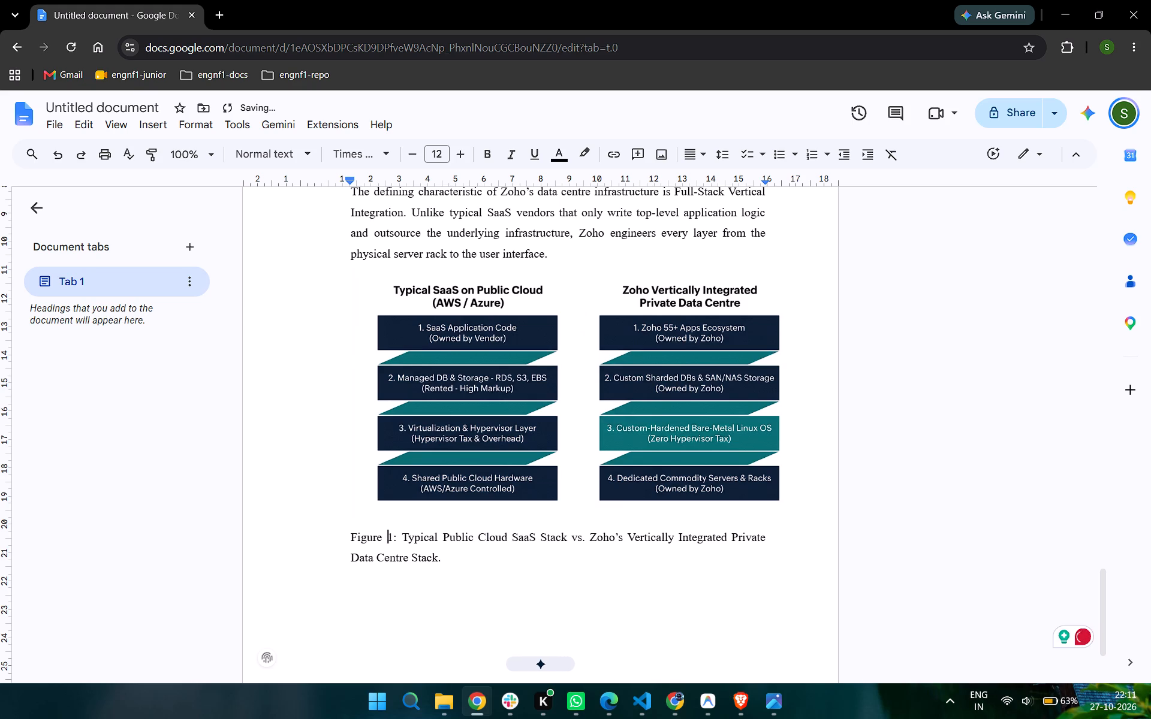
key("Left")
key("BackSpace")
key("BackSpace")
key("BackSpace")
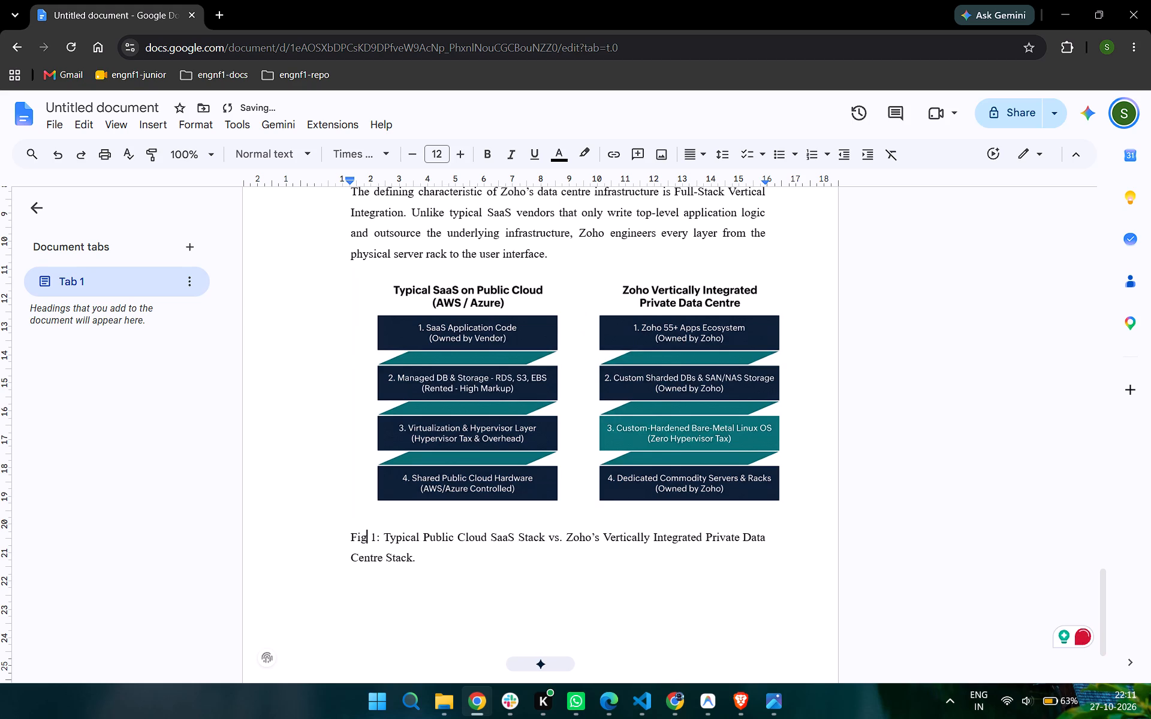
key("period")
Remove the word "Stack" after "SaaS" in the caption.
key("Right")
key("Right")
key("Right")
key("Right")
key("Right")
key("Right")
key("Right")
key("Right")
key("Right")
key("Right")
key("Right")
key("Right")
key("Right")
key("Right")
key("Right")
key("Right")
key("Right")
key("Right")
key("Right")
key("Right")
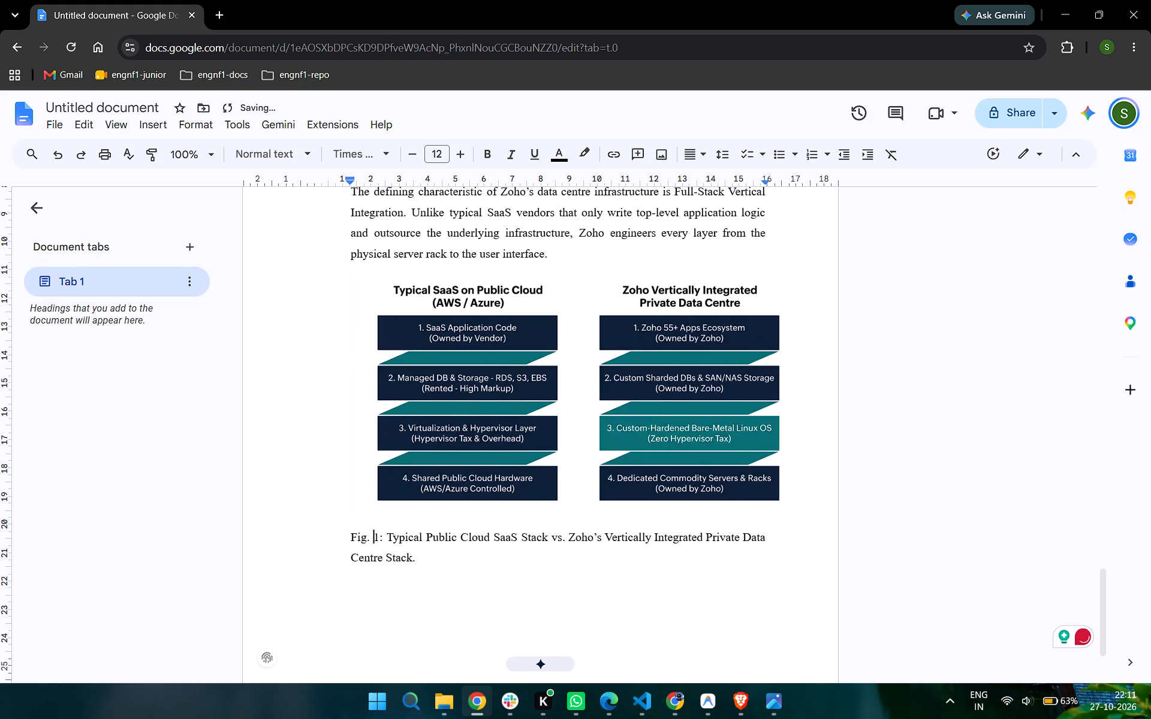
key("Right")
key("Right")
key("Right")
key("Right")
key("Right")
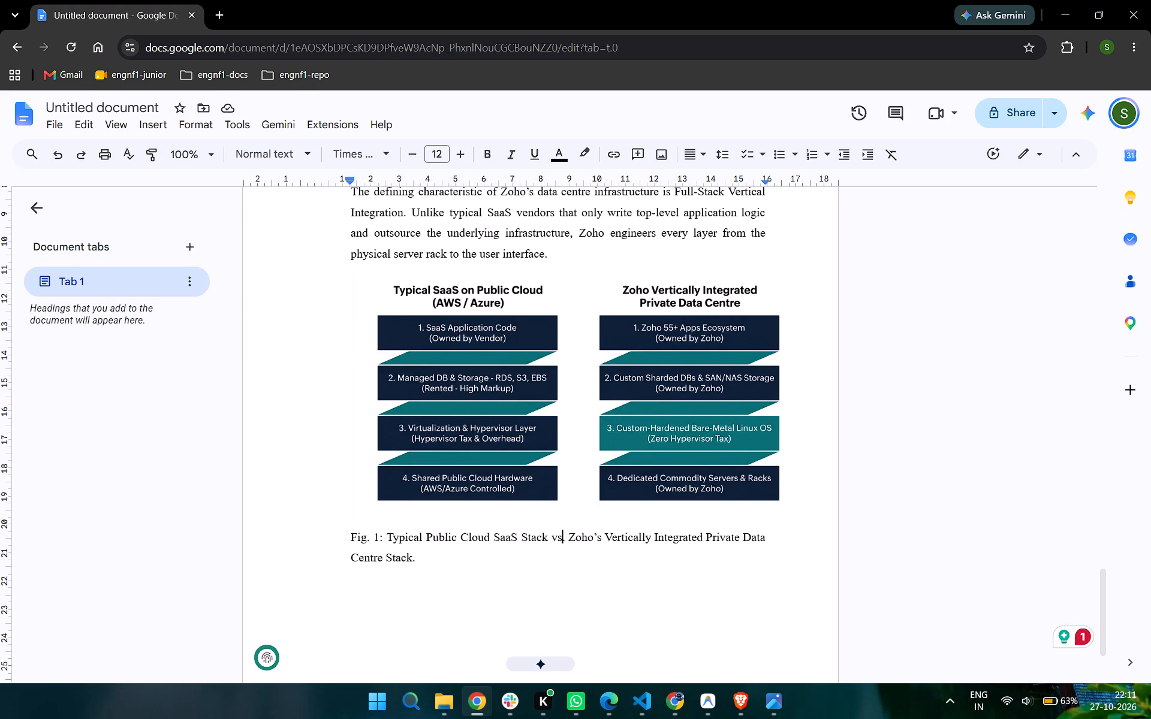
key("Right")
key("Right")
key("Right")
key("Right")
key("Down")
key("Up")
key("Left")
key("Left")
key("Left")
key("Left")
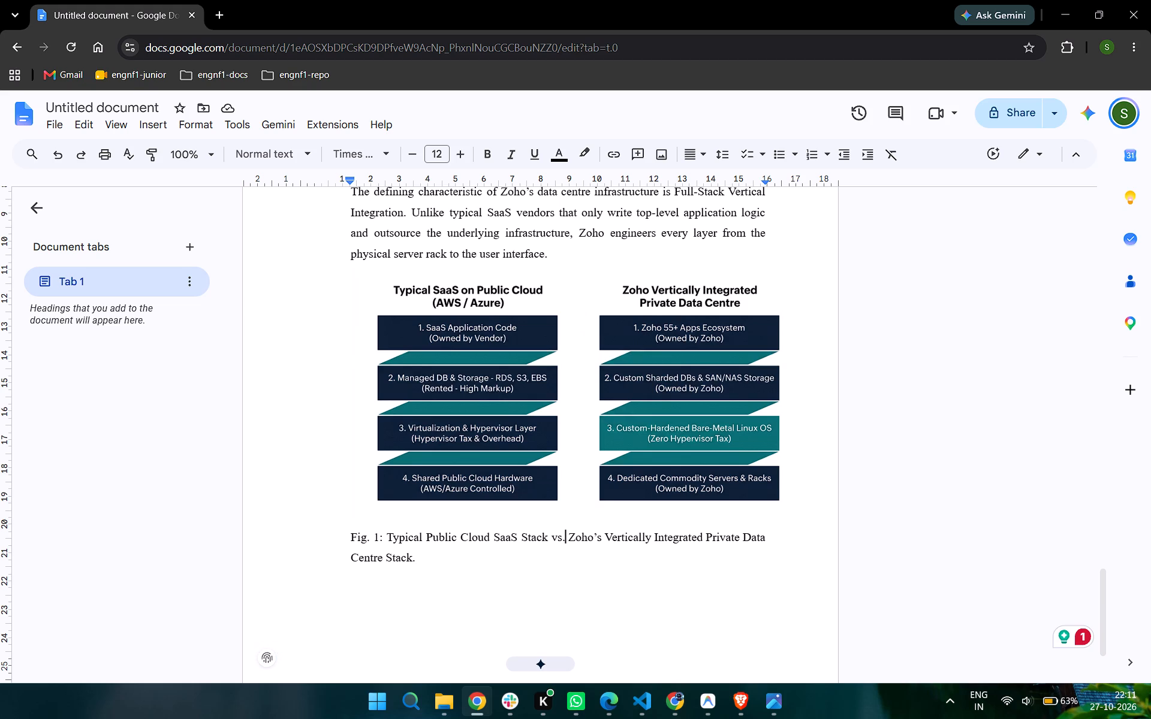
key("Left")
key("Left")
key("Left")
key("BackSpace")
key("BackSpace")
key("BackSpace")
key("BackSpace")
key("BackSpace")
key("BackSpace")
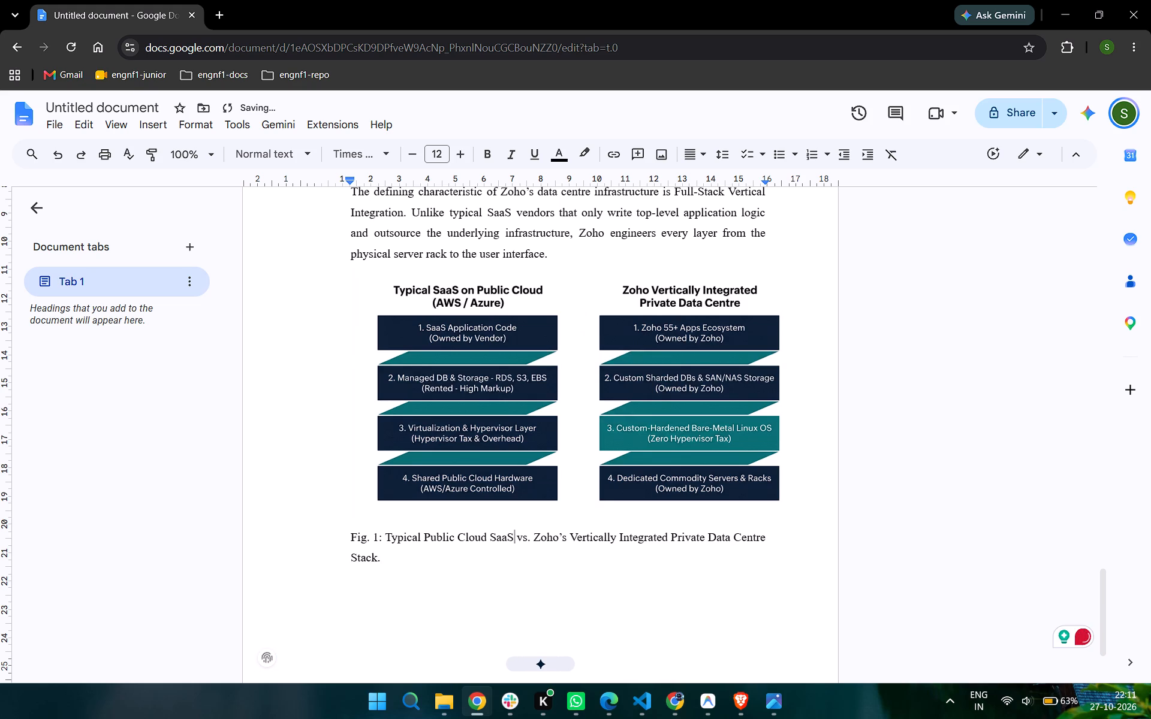
Remove the final "Stack." from the caption so it ends with "Private Data Centre".
key("Right")
key("Right")
key("Right")
key("Right")
key("Right")
key("Right")
key("Right")
key("Right")
key("Right")
key("Right")
key("Right")
key("Right")
key("Right")
key("Right")
key("Right")
key("Right")
key("Right")
key("Right")
key("Right")
key("Right")
key("Down")
key("BackSpace")
key("BackSpace")
key("BackSpace")
key("BackSpace")
key("BackSpace")
key("BackSpace")
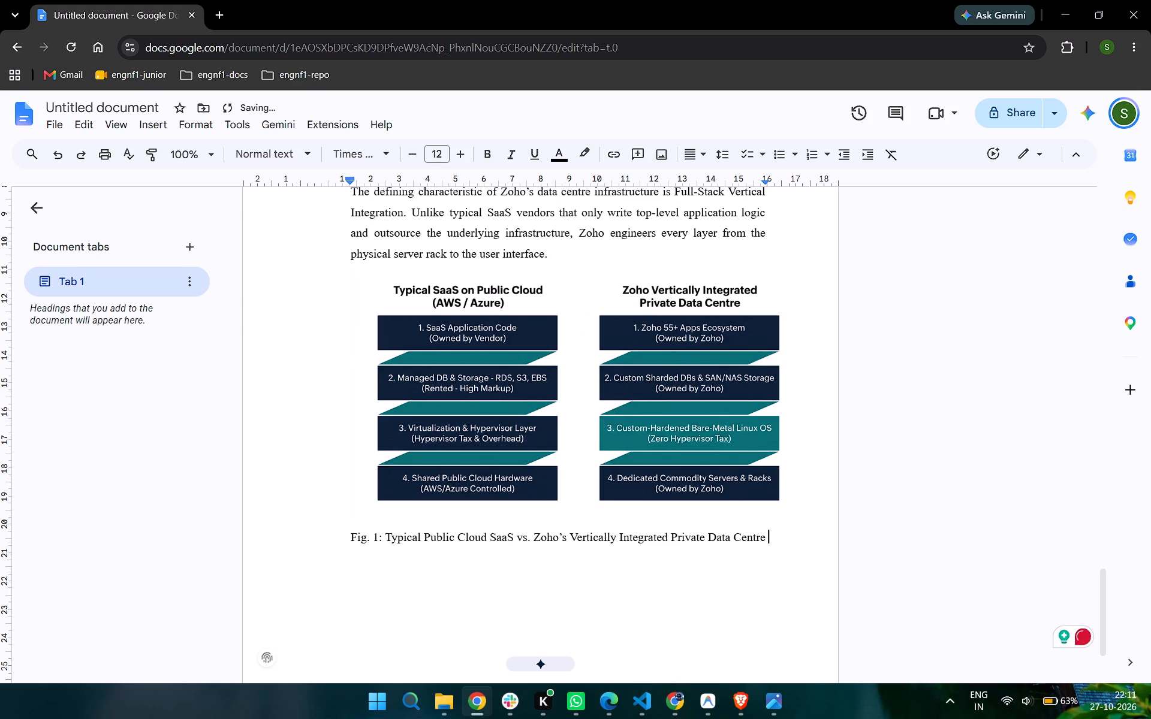
key("BackSpace")
Center-align the Fig. 1 caption line.
left_click_drag(790, 540, 346, 534)
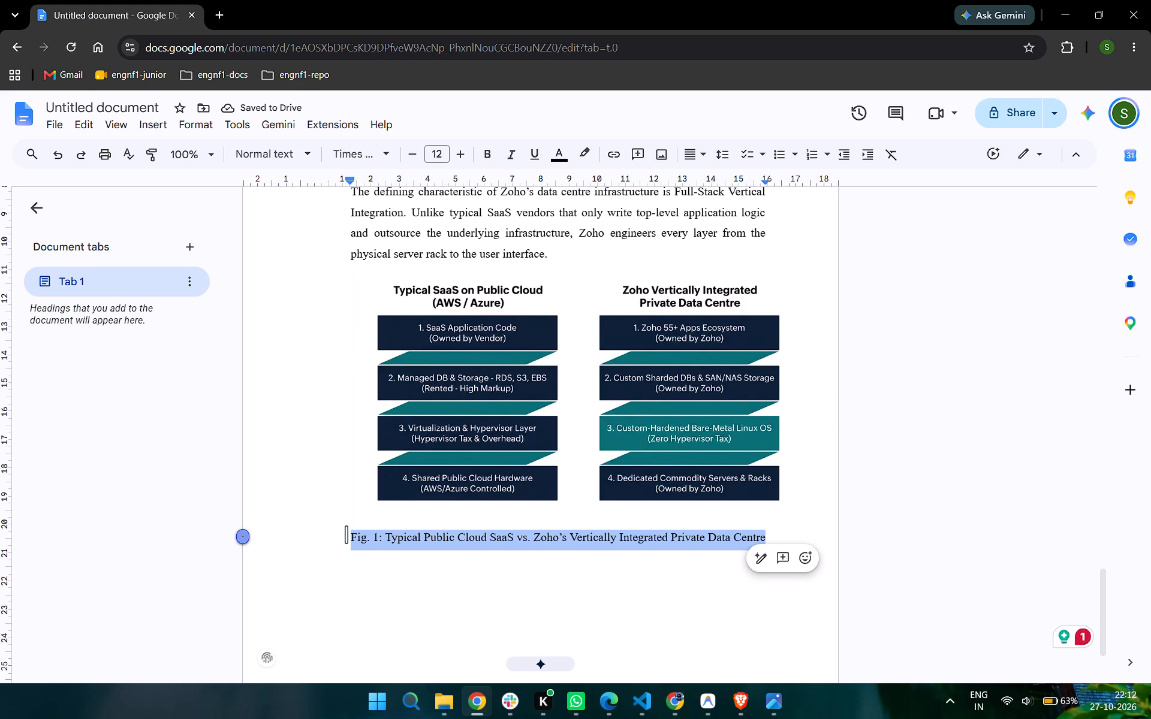
key("ctrl+shift+e")
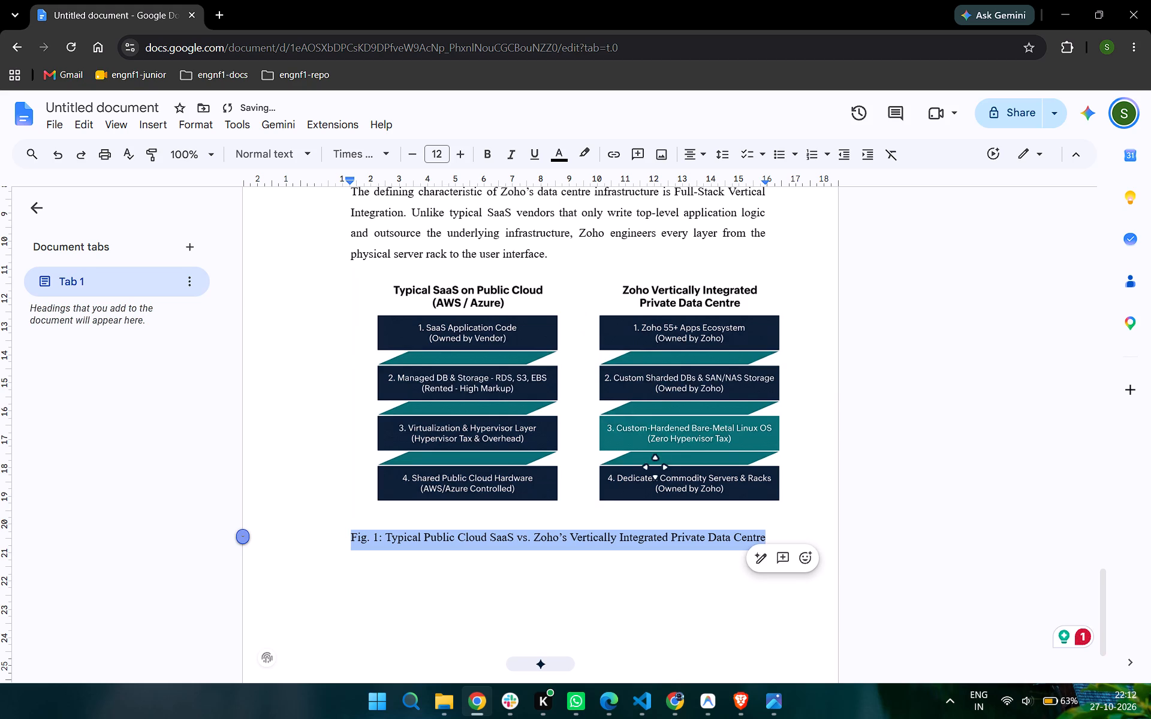
Shrink the architecture comparison diagram proportionally to about 10.5 cm wide and center it on the page.
left_click(656, 448)
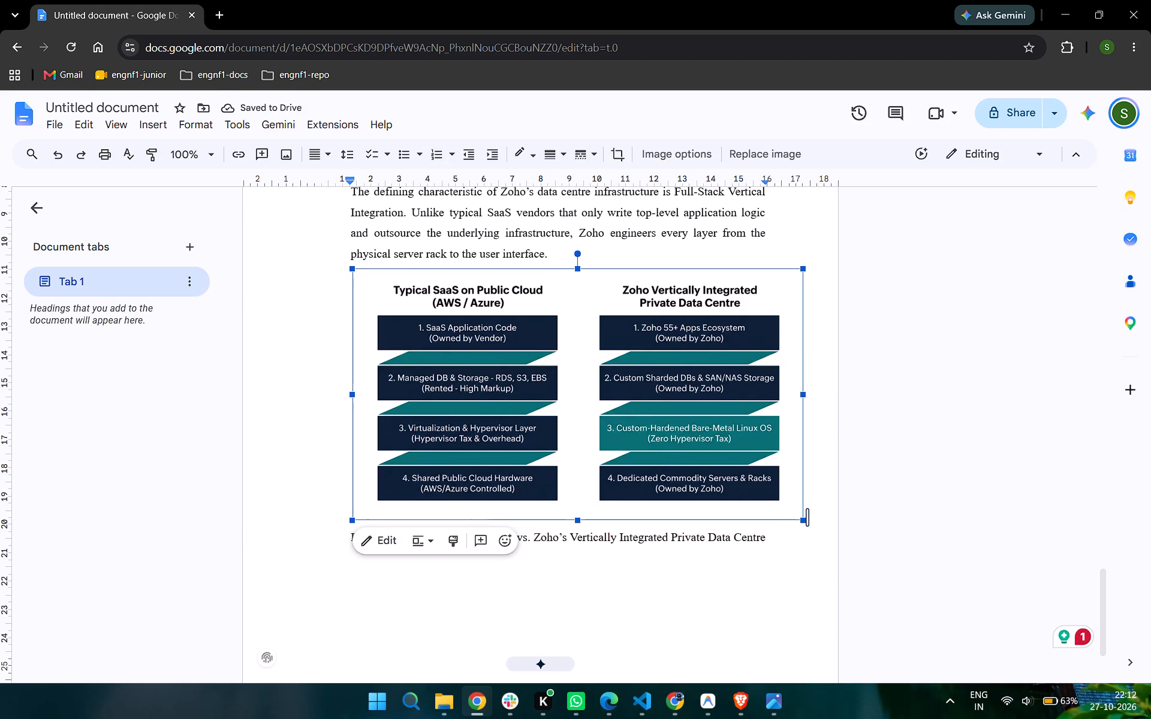
left_click_drag(801, 517, 646, 422)
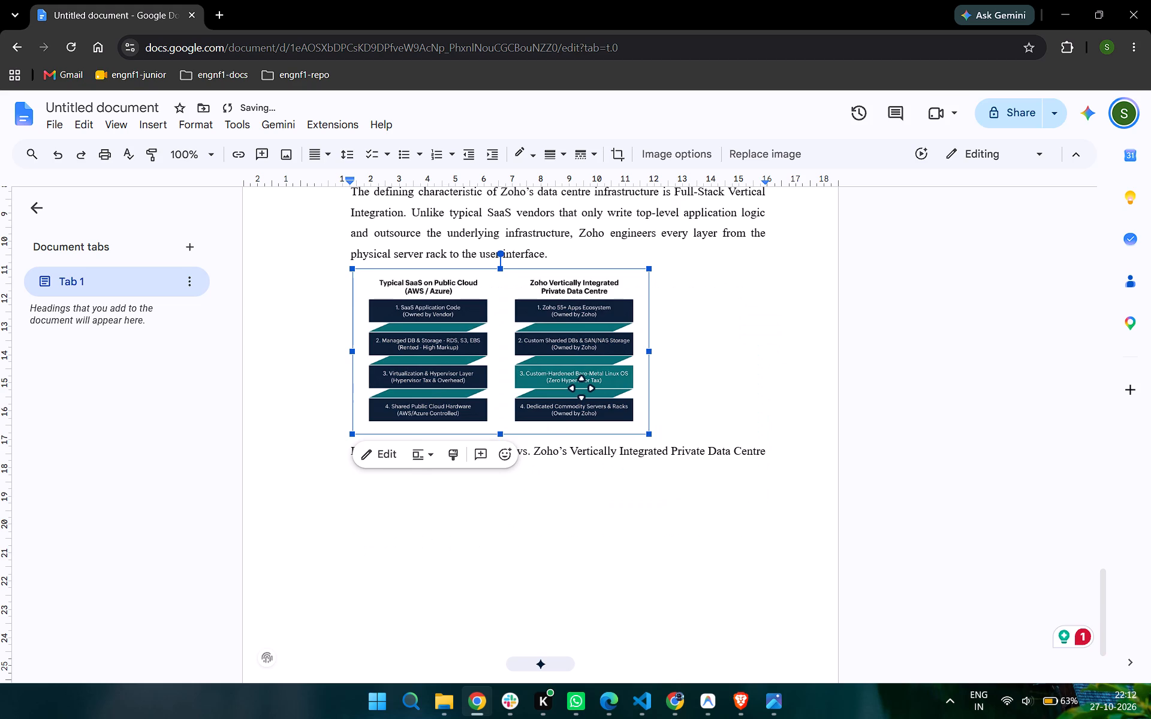
key("ctrl+shift+e")
scroll(581, 388, "down", 1)
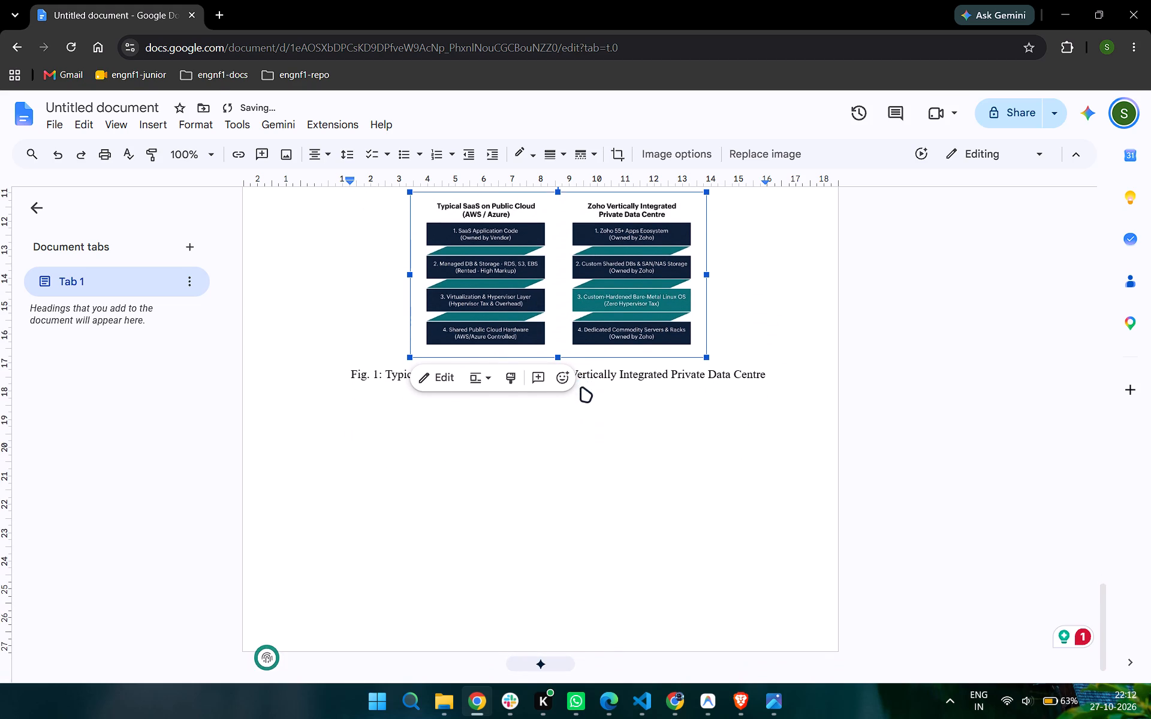
Start a new line below the Fig. 1 caption.
left_click(632, 385)
left_click(787, 368)
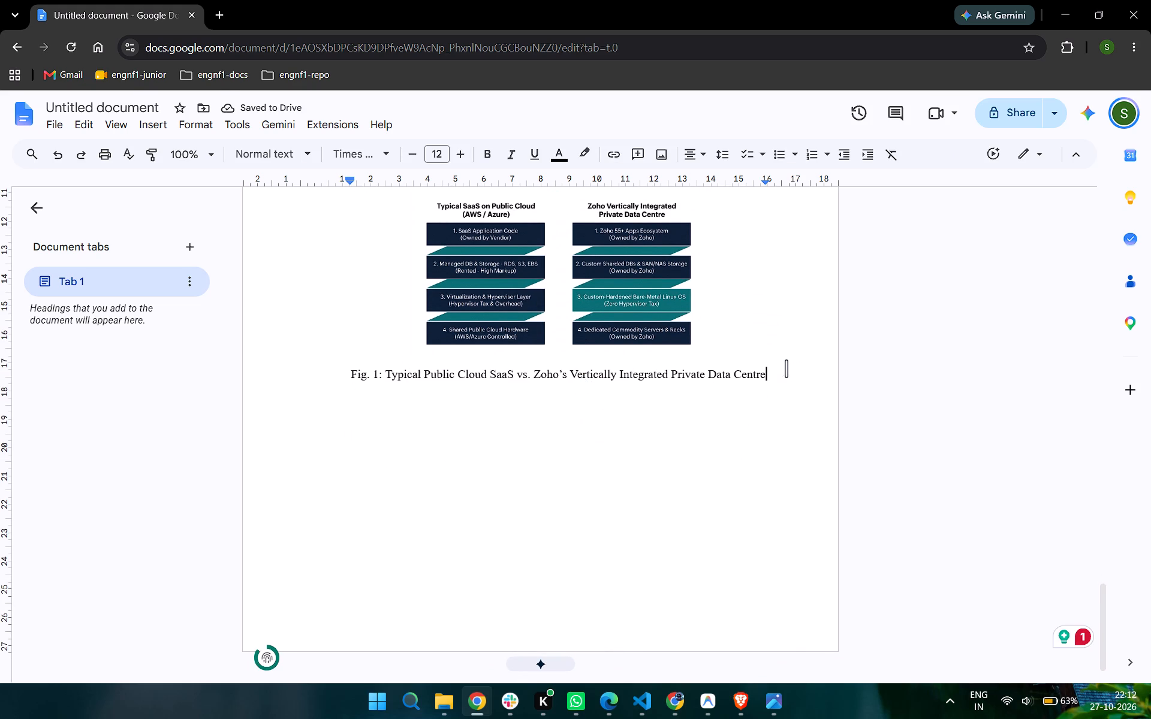
key("Return")
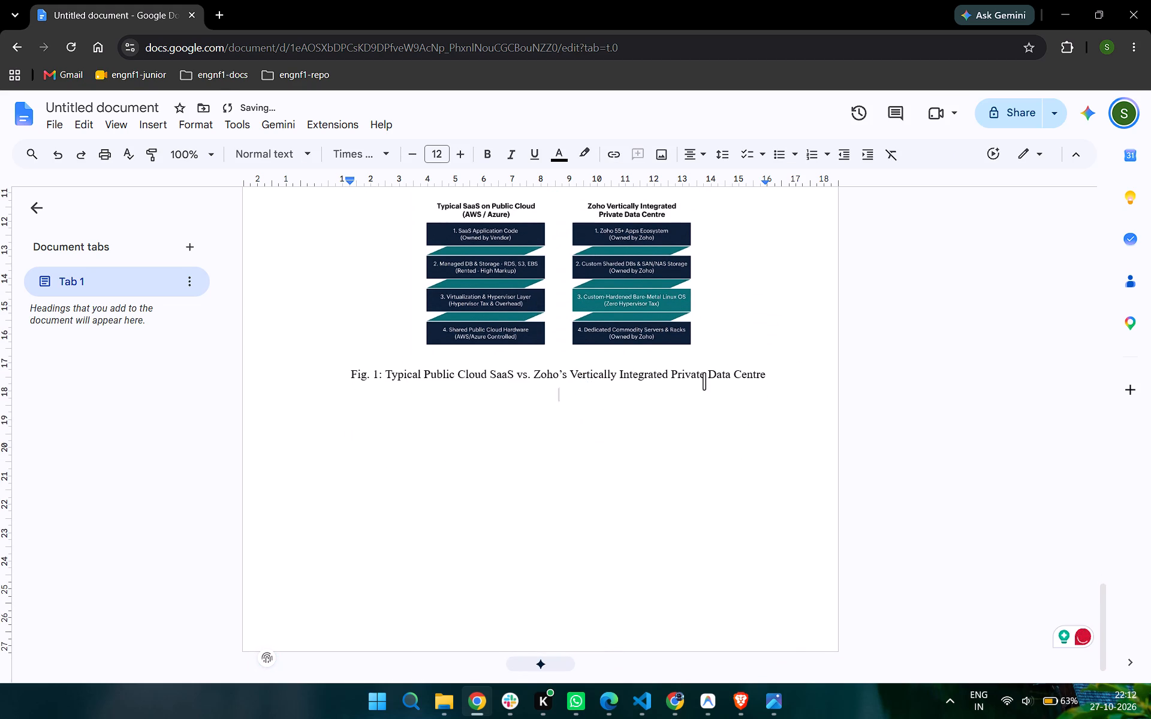
key("alt+Tab")
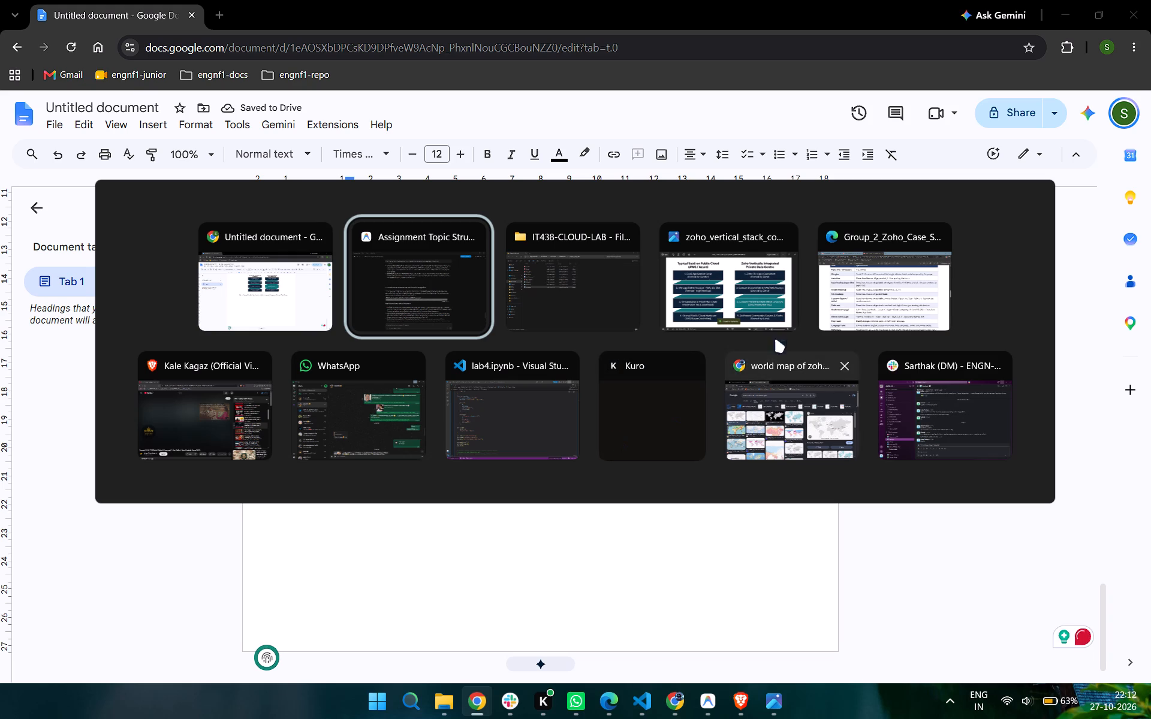
left_click(772, 241, "alt")
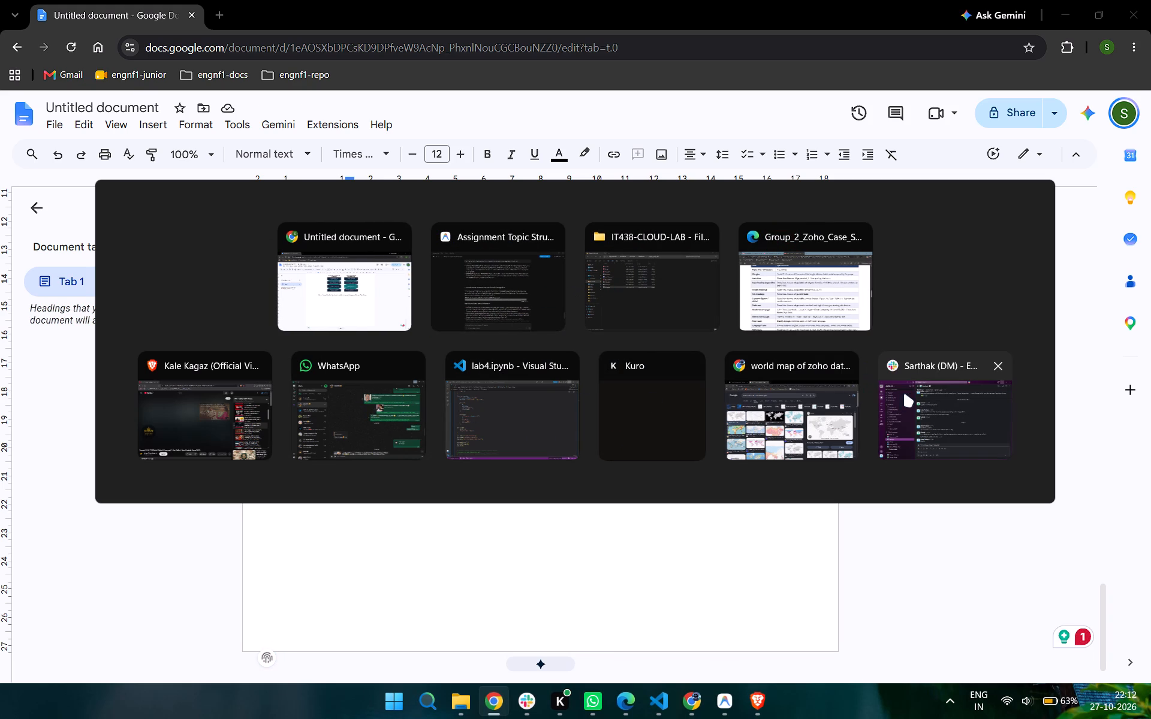
left_click(998, 359, "alt")
right_click(534, 706)
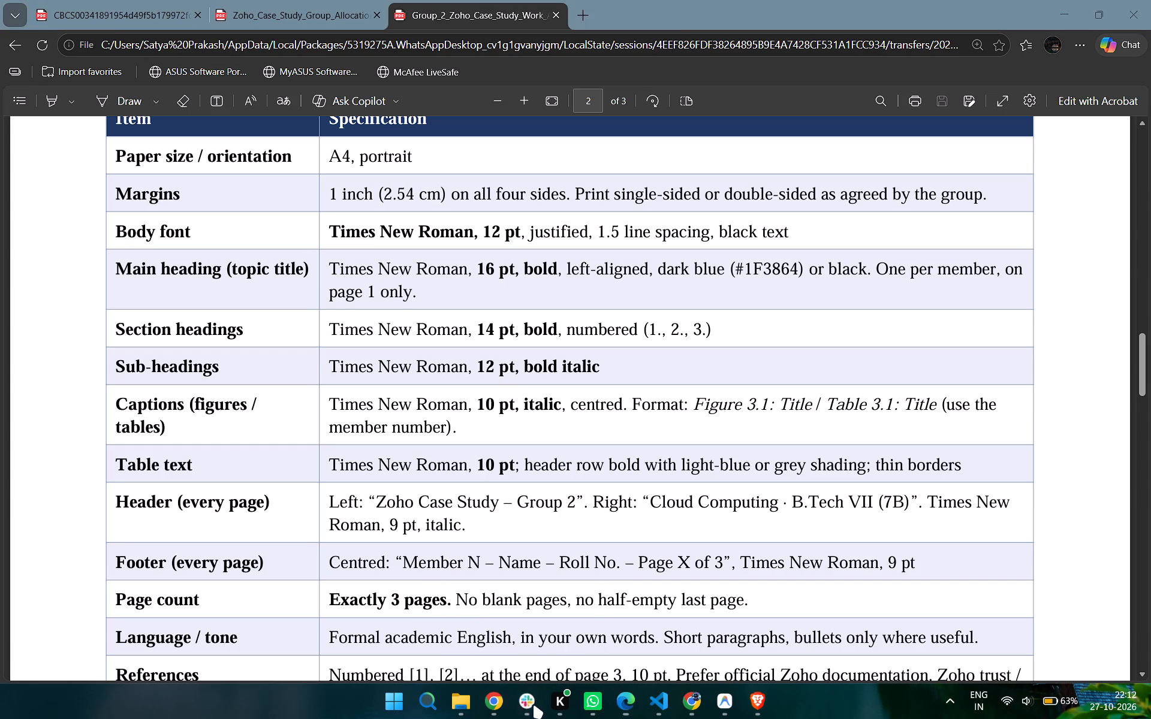
left_click(521, 633)
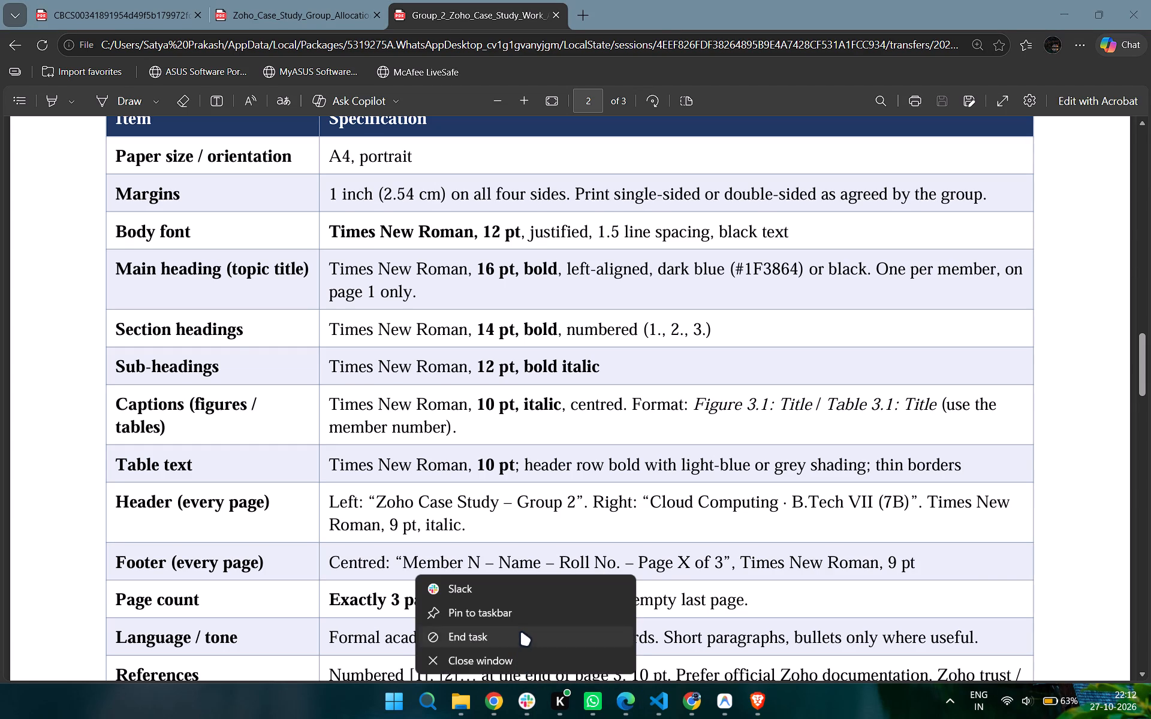
key("alt+Tab")
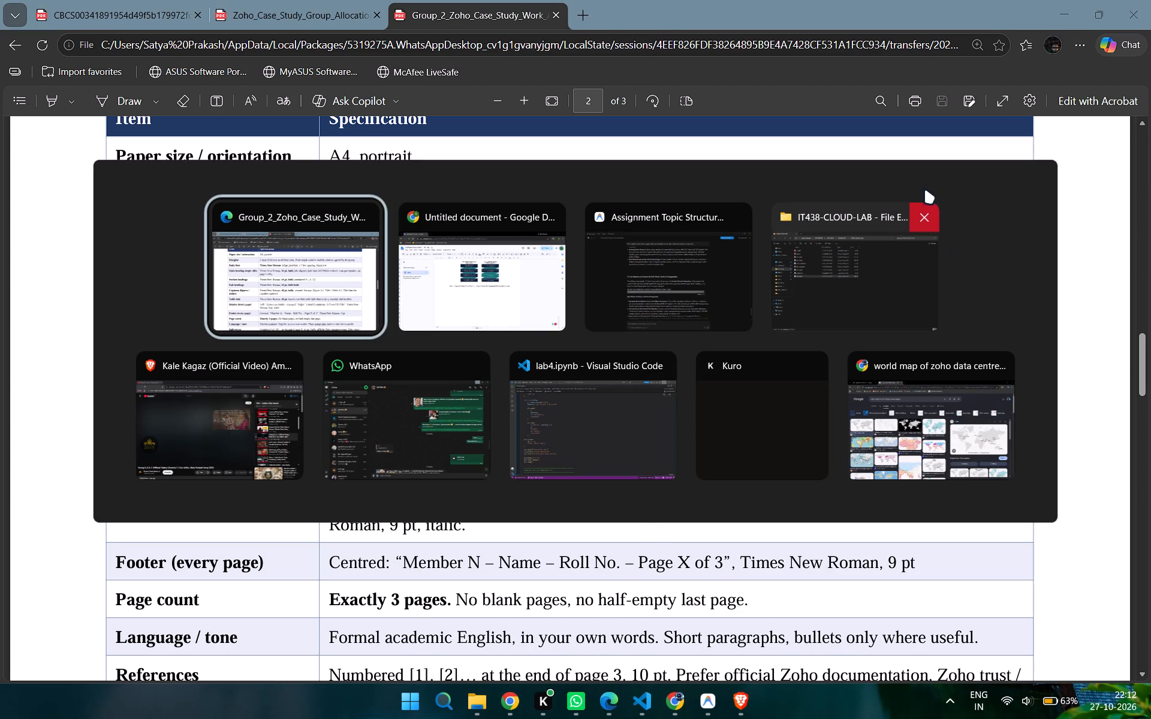
left_click(934, 210, "alt")
key("alt+Tab")
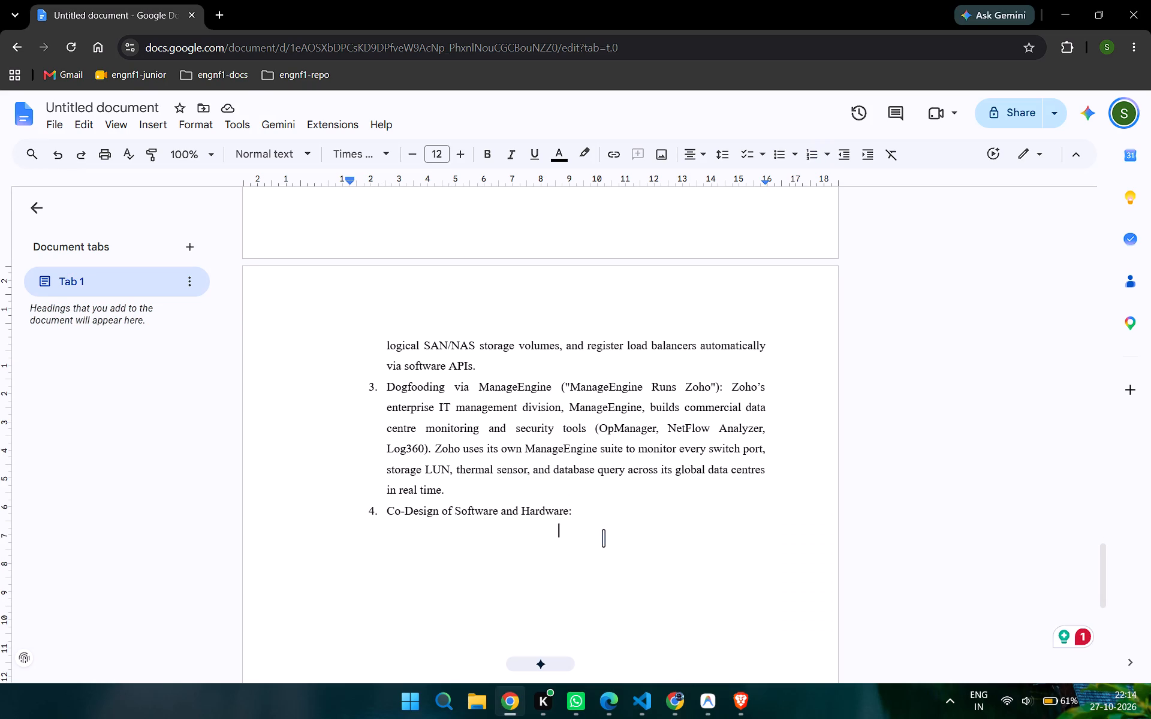
left_click(617, 509)
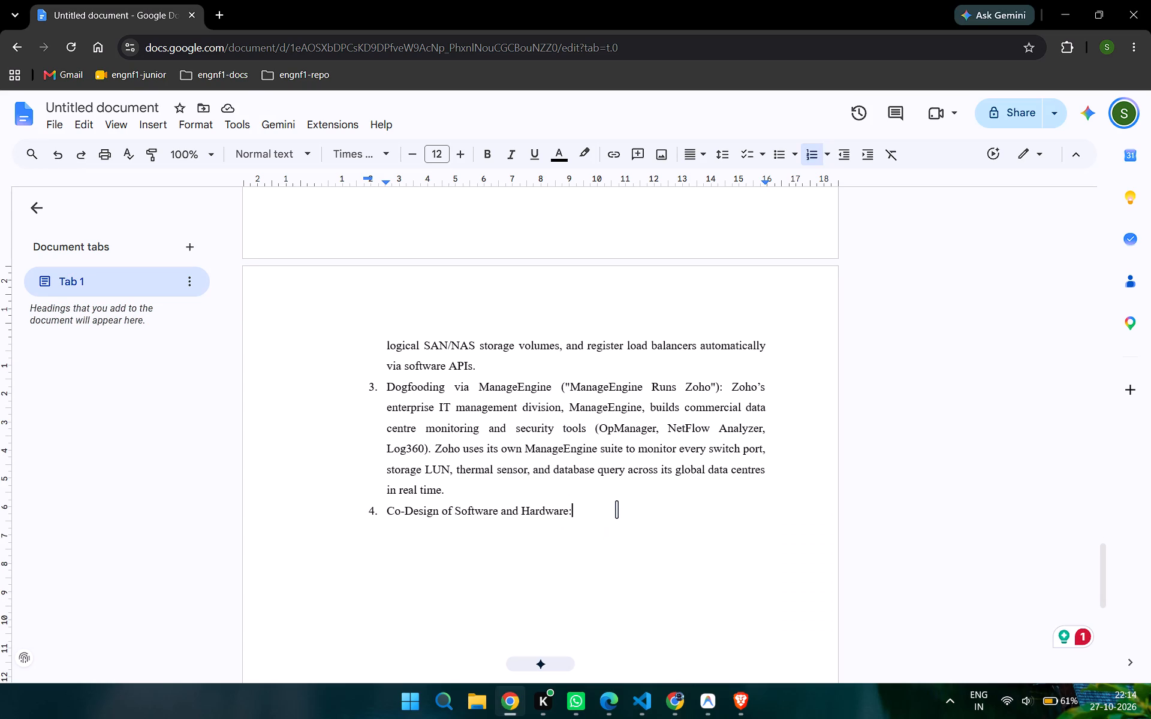
key("space")
key("ctrl+shift+v")
Review the document from the pillars list back to the metrics table and check the "Evolution of Zoho's Data Centre Strategy" heading's formatting.
scroll(617, 509, "up", 1)
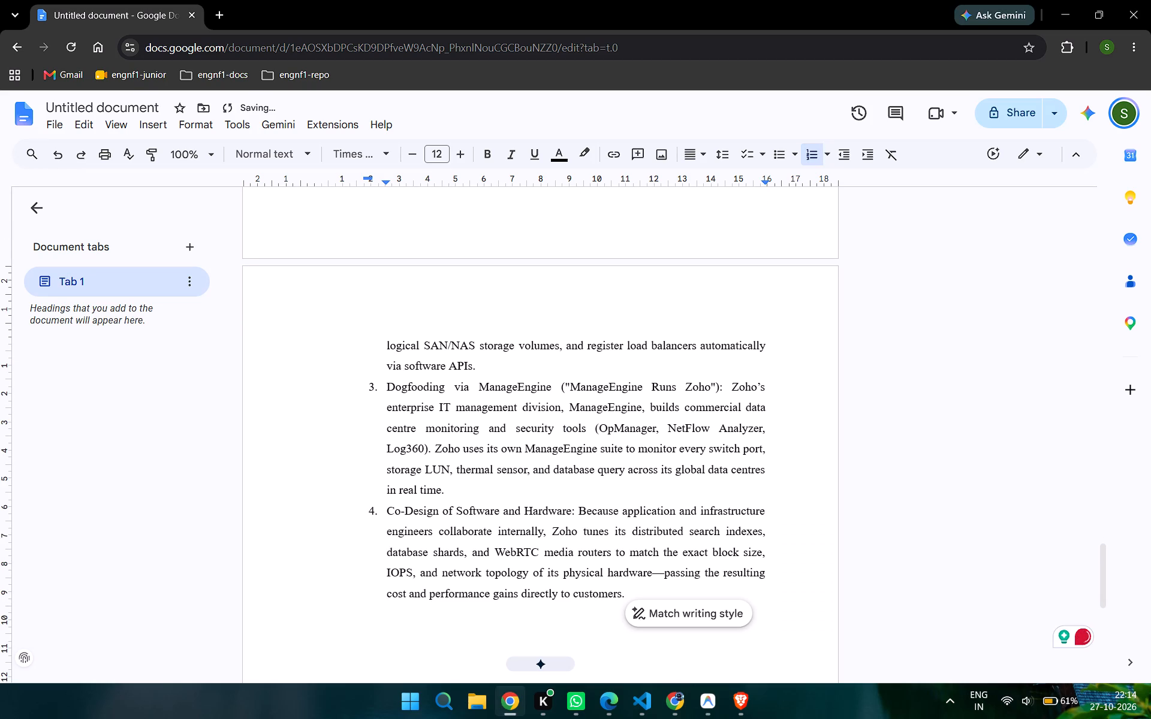
scroll(617, 509, "up", 5)
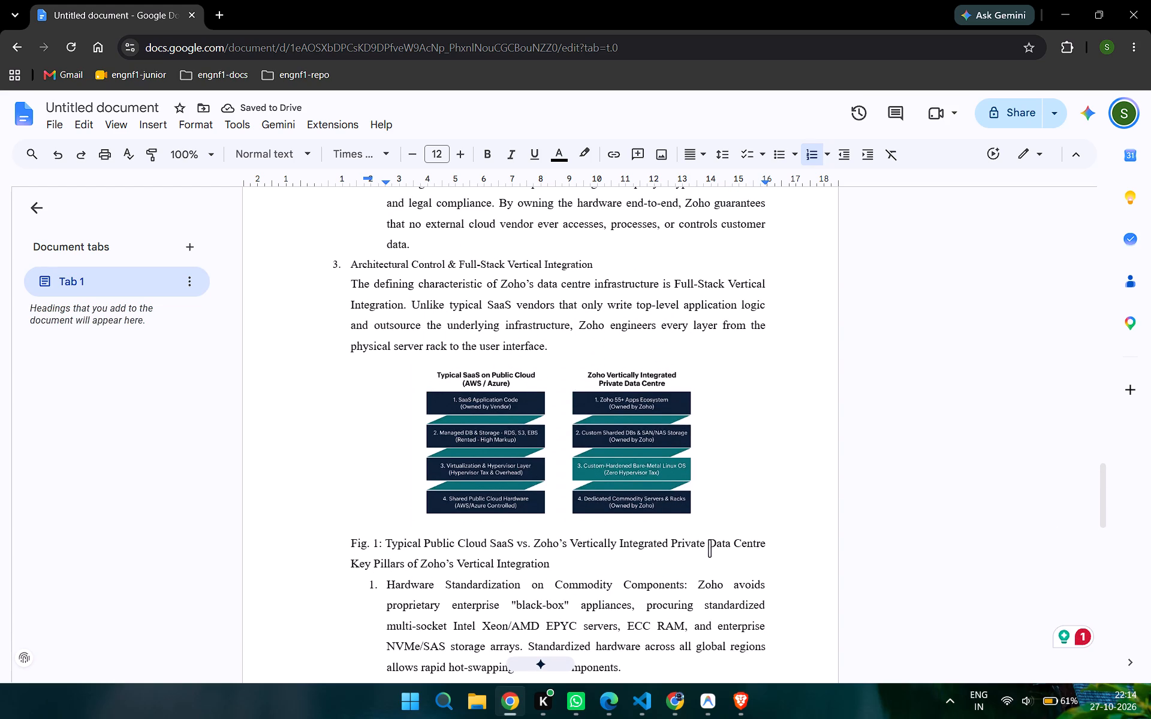
scroll(529, 536, "up", 5)
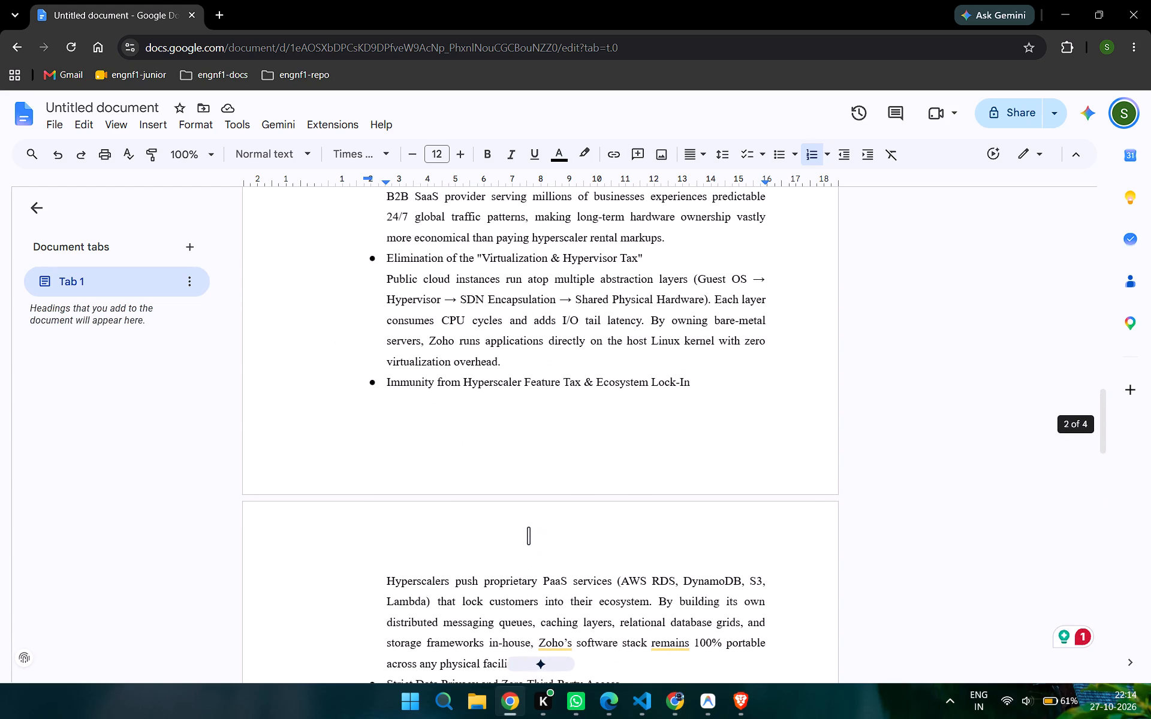
scroll(529, 536, "up", 7)
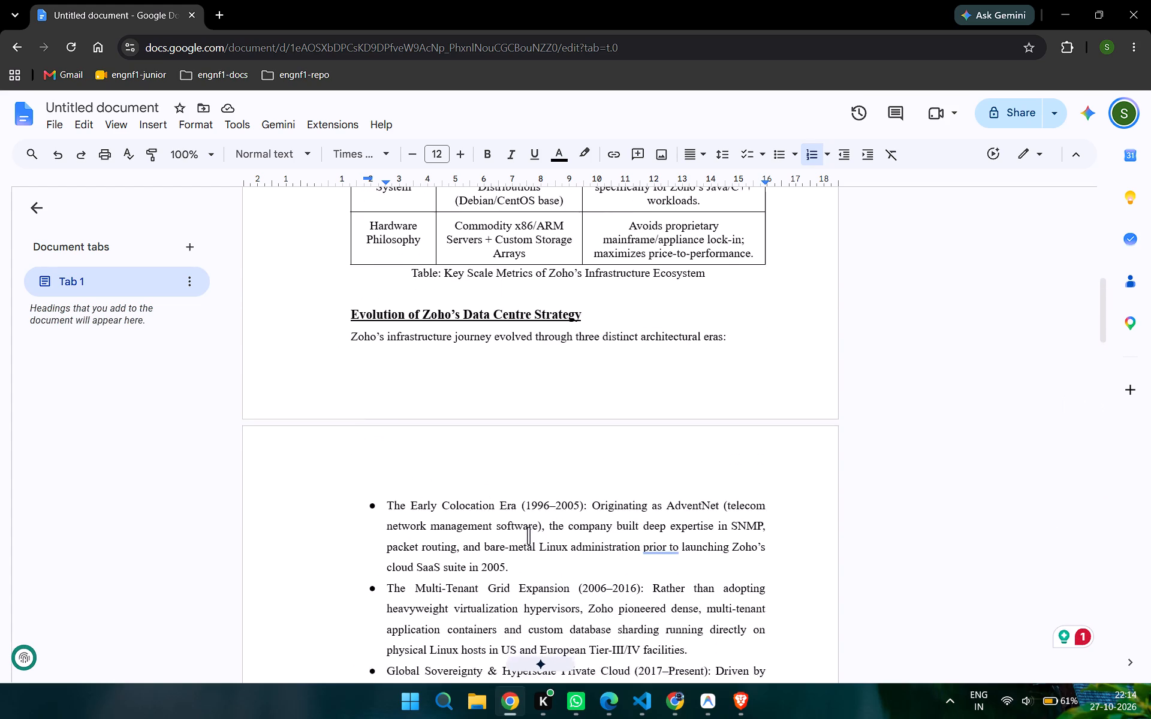
scroll(529, 536, "up", 7)
scroll(529, 536, "down", 2)
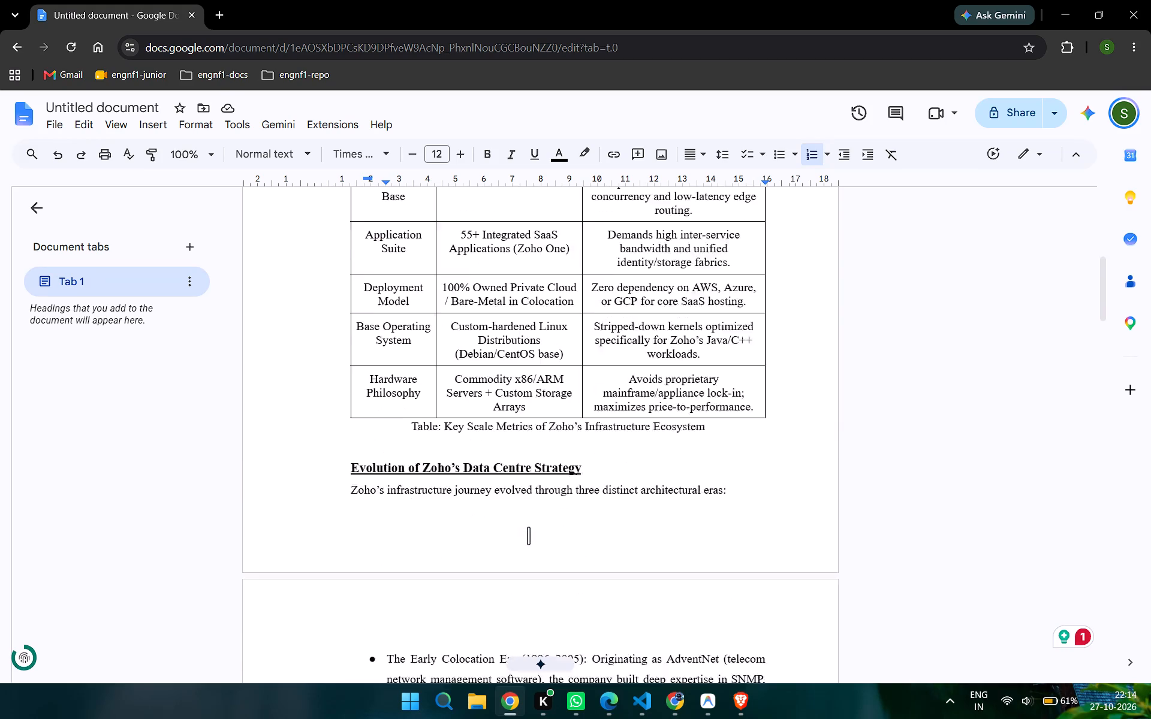
scroll(529, 536, "down", 3)
left_click(506, 298)
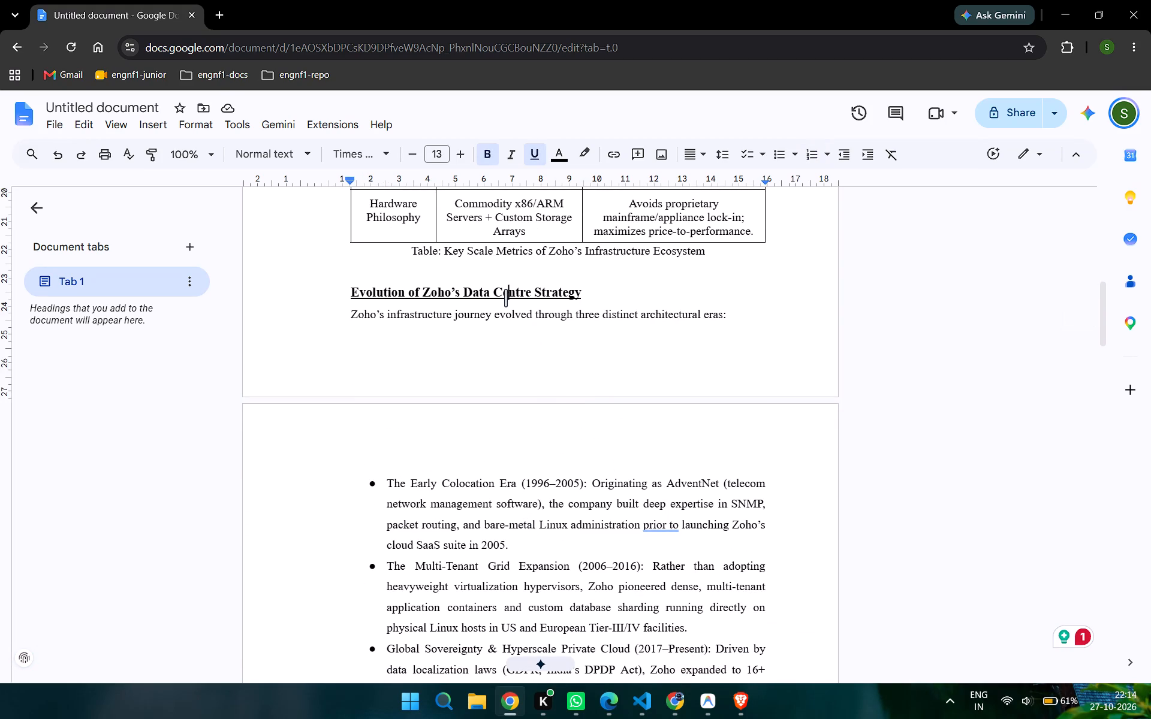
Bold and underline the three bulleted era titles, Early Colocation, Multi-Tenant Grid Expansion and Global Sovereignty & Hyperscale Private Cloud, including their dates and colons.
scroll(532, 380, "down", 2)
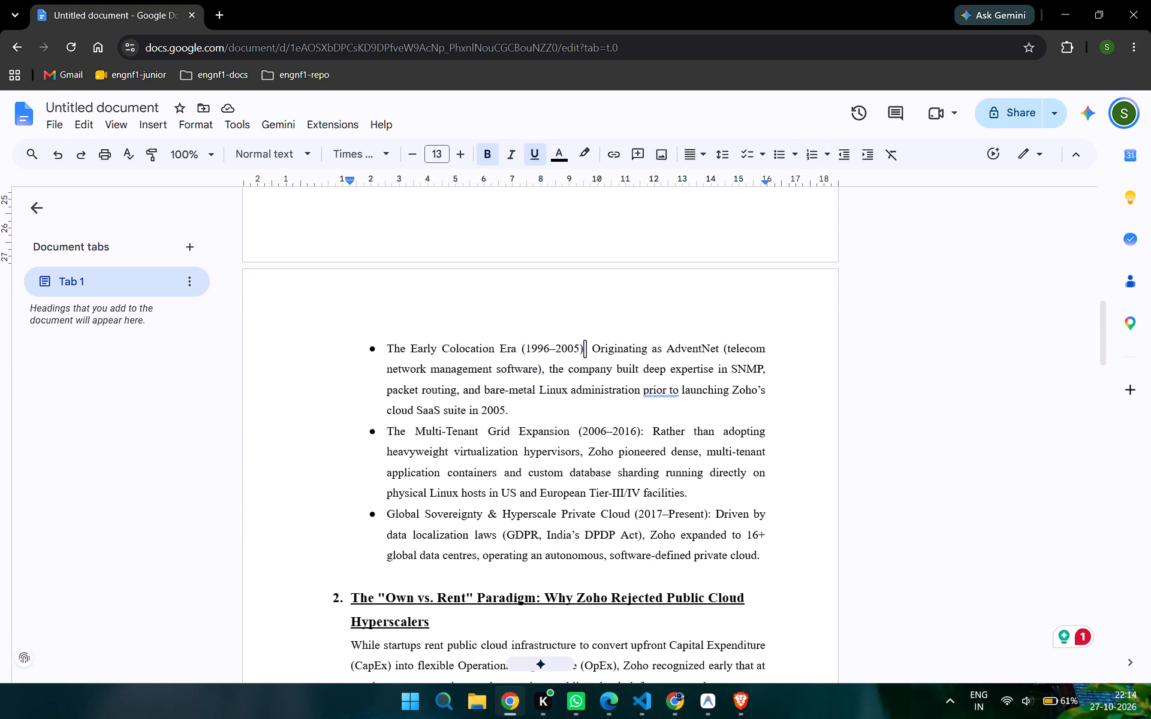
left_click_drag(587, 349, 387, 352)
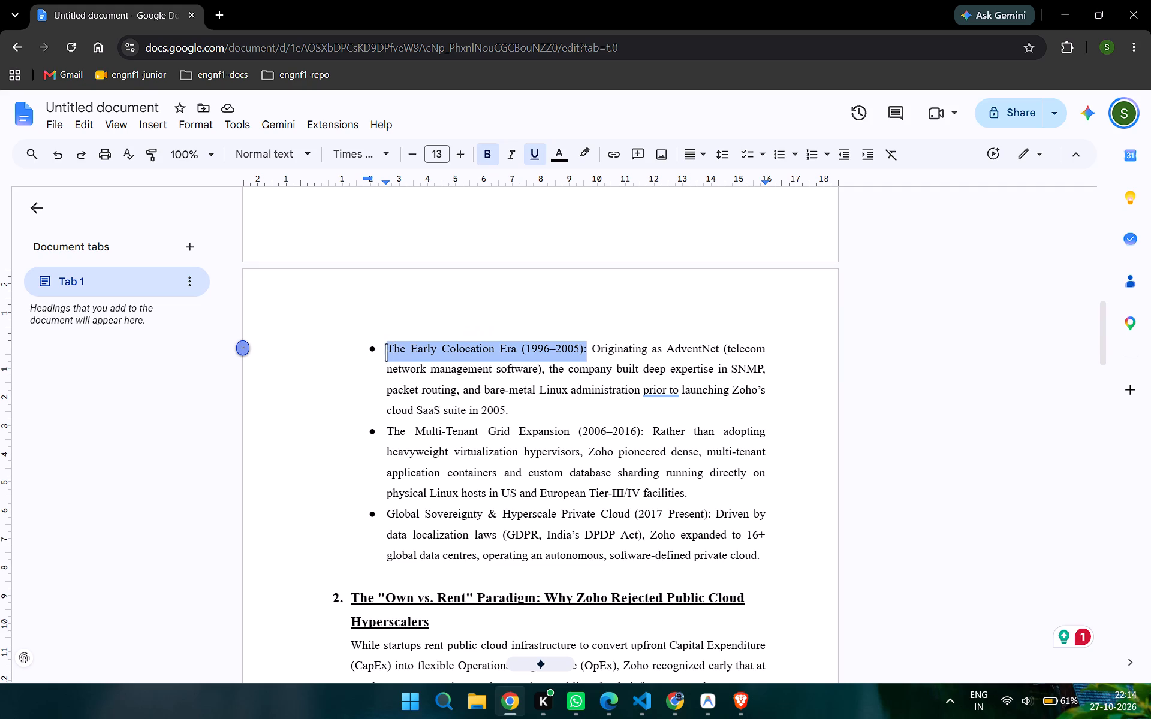
left_click_drag(387, 352, 384, 352)
key("ctrl+b")
key("ctrl+u")
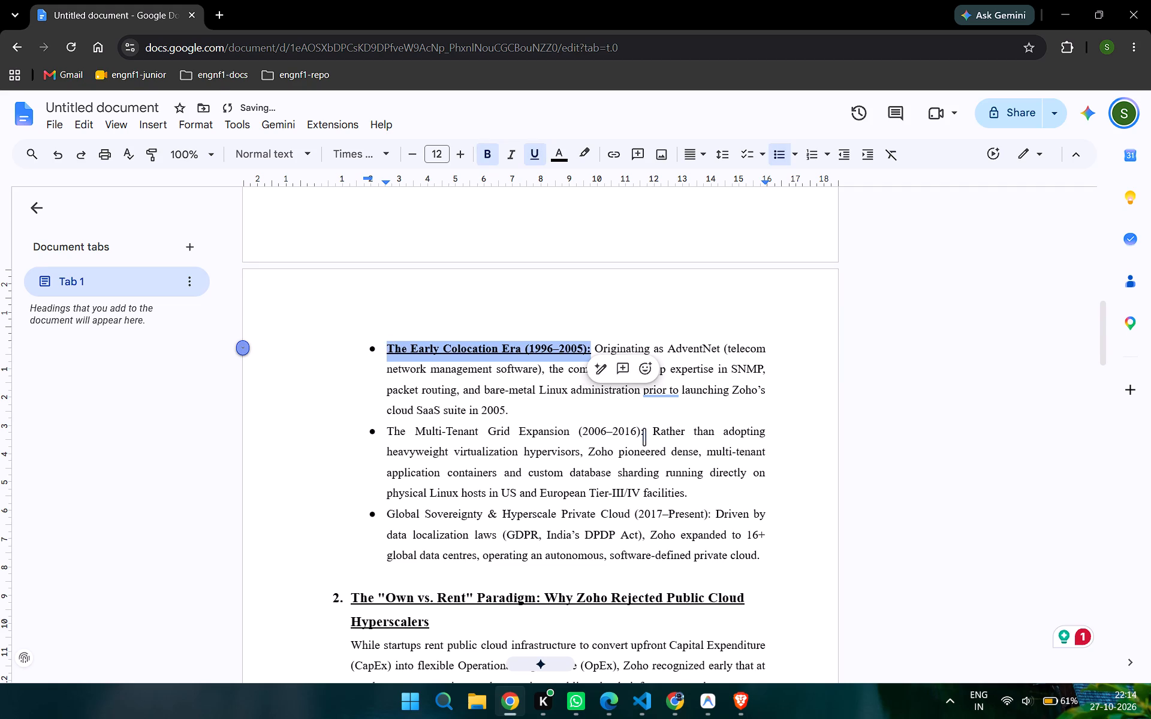
left_click_drag(646, 436, 384, 433)
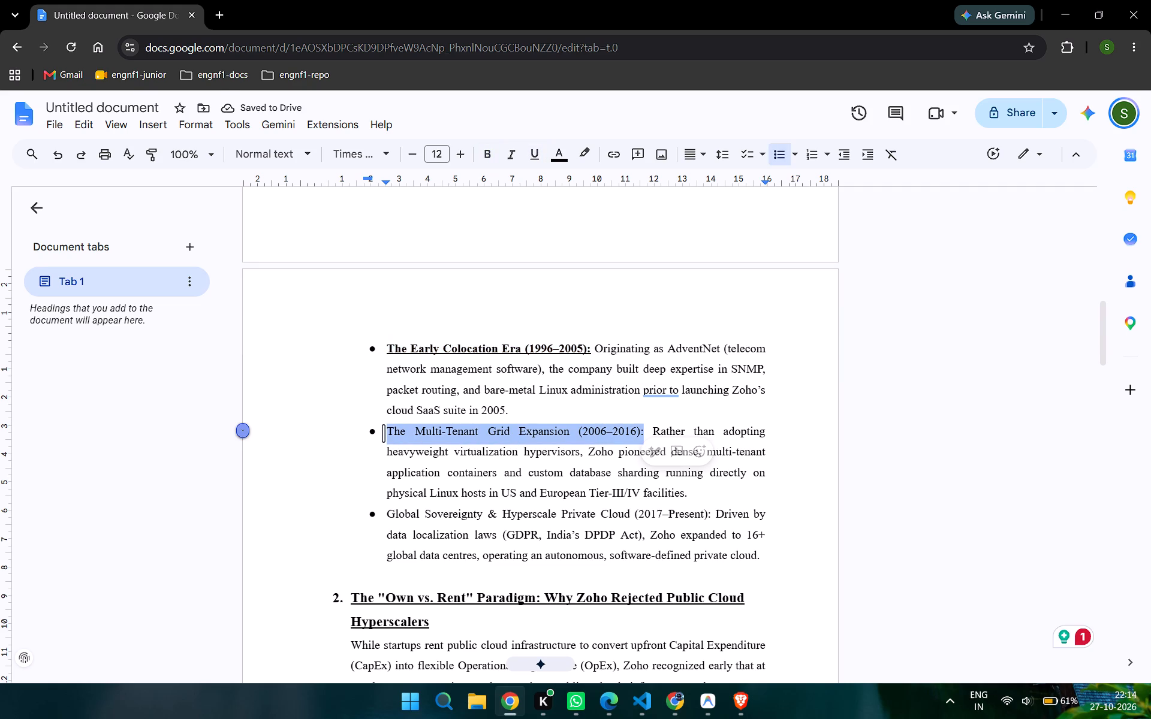
key("ctrl+b")
key("ctrl+u")
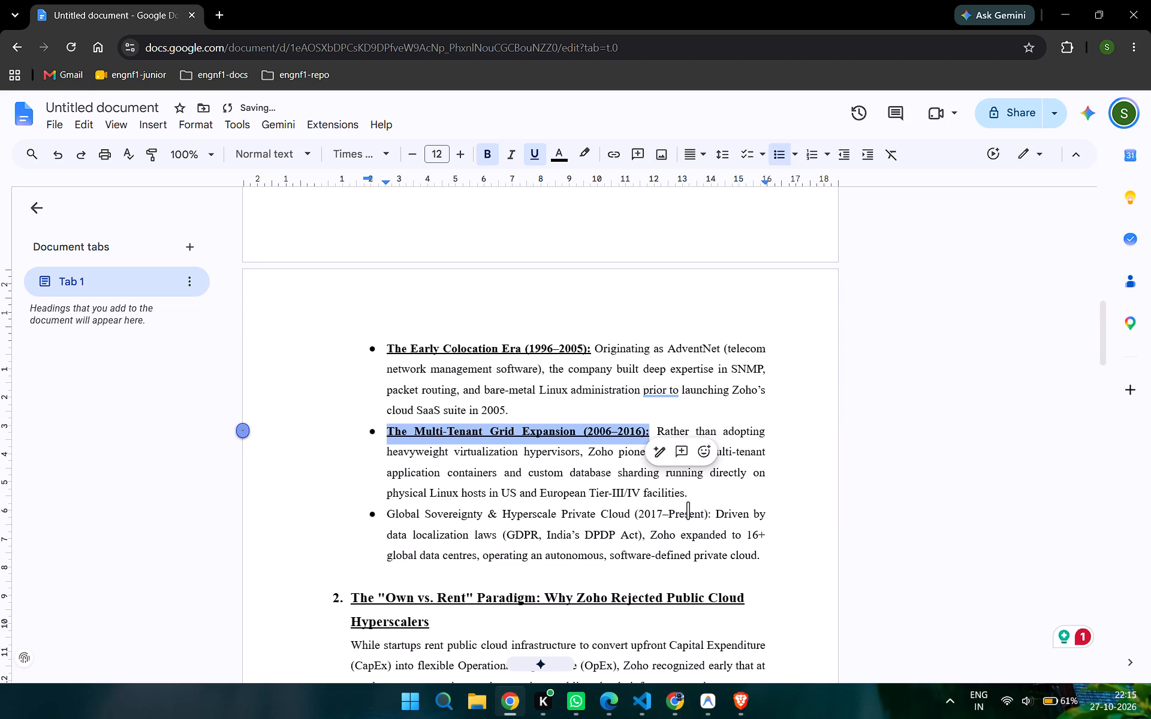
left_click_drag(712, 514, 366, 527)
key("ctrl+b")
key("ctrl+u")
Bold and underline the first two core driver titles, "Predictable Baseline Workloads vs. Elastic Bursting" and "Elimination of the "Virtualization & Hypervisor Tax"".
scroll(366, 527, "down", 2)
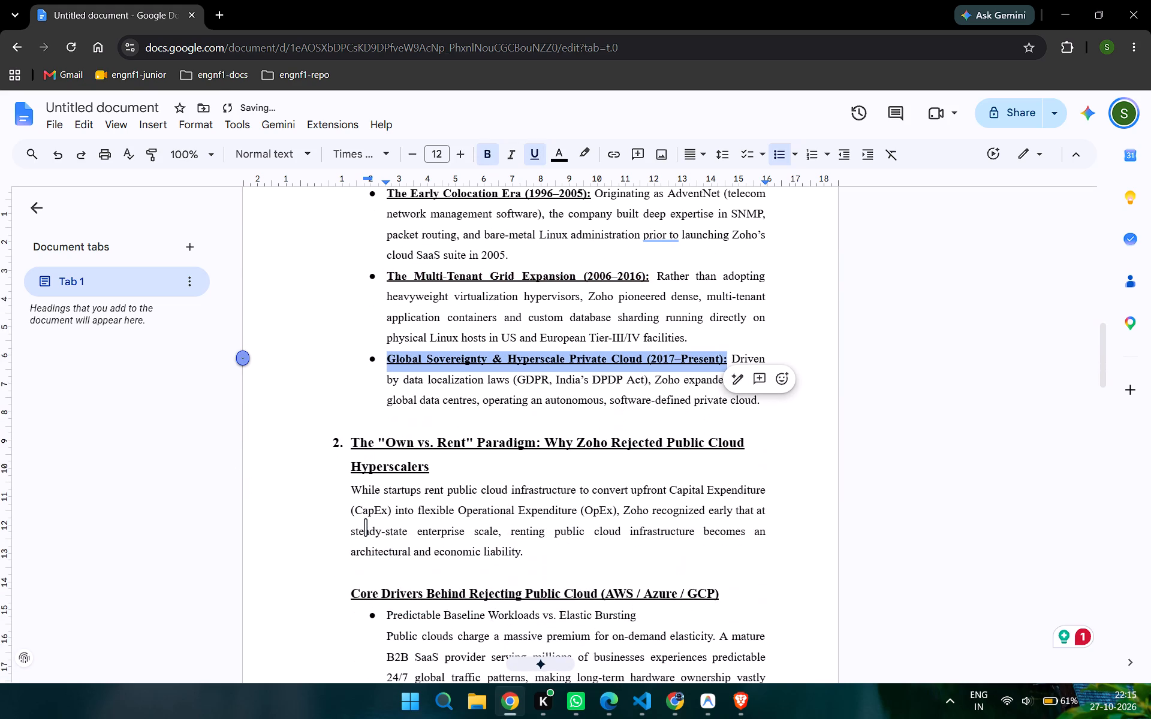
scroll(510, 500, "down", 3)
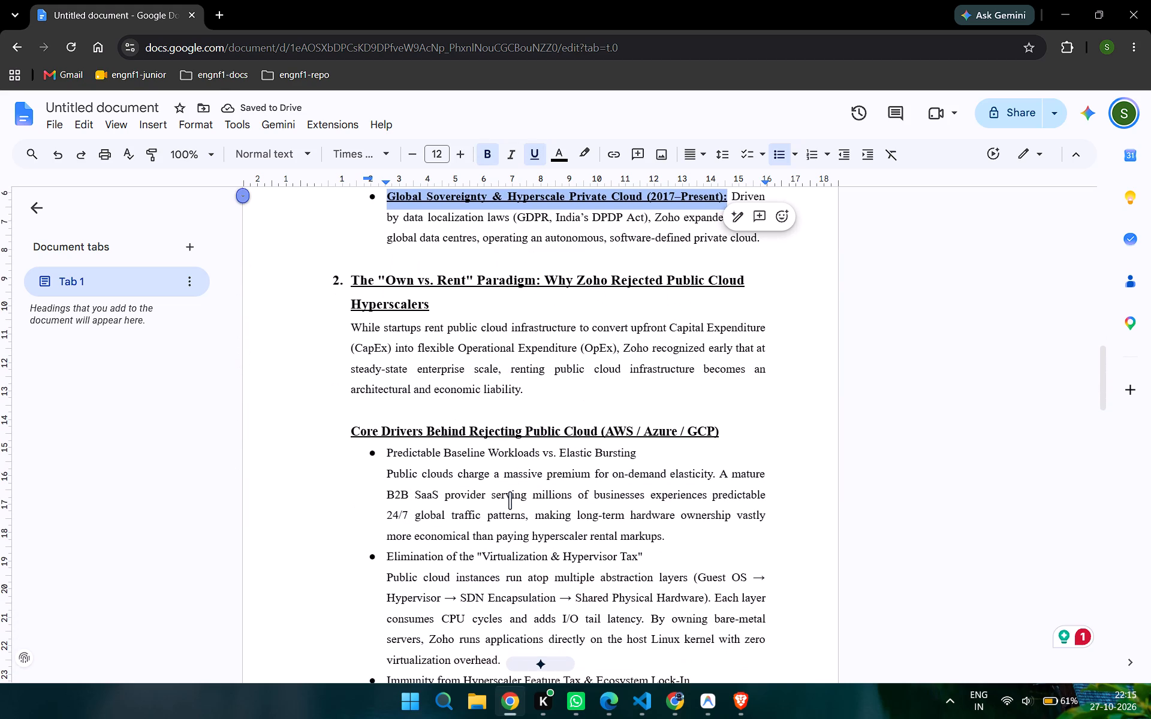
left_click(650, 429)
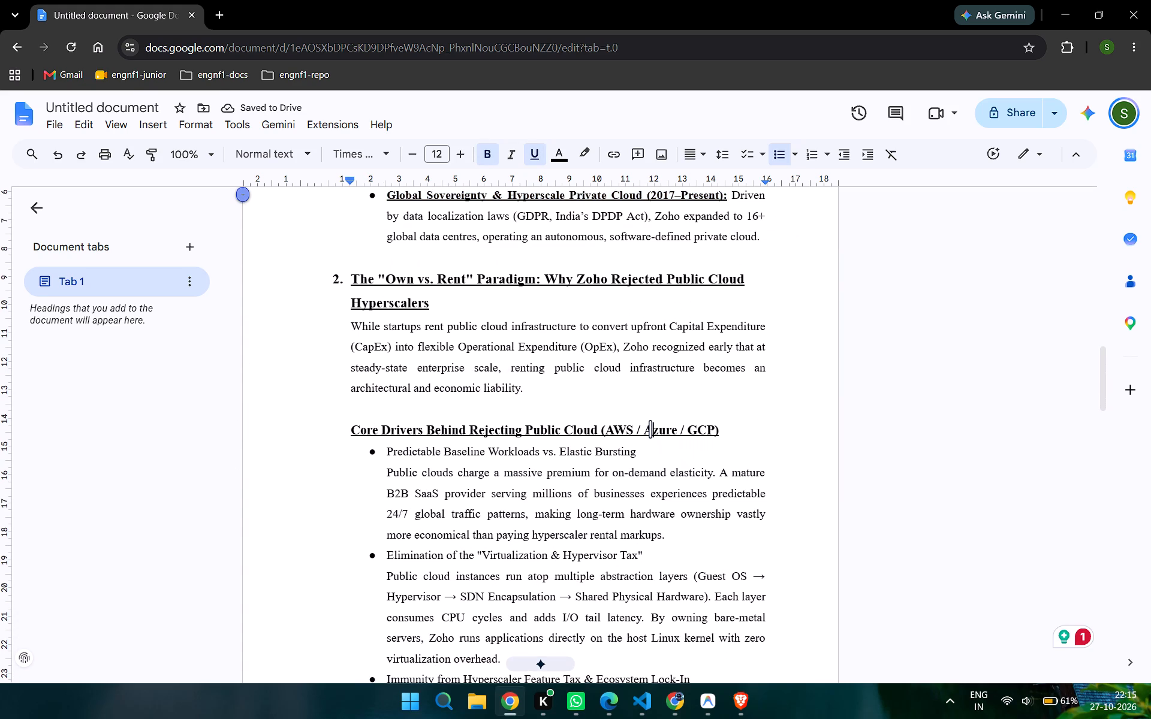
left_click_drag(641, 457, 422, 479)
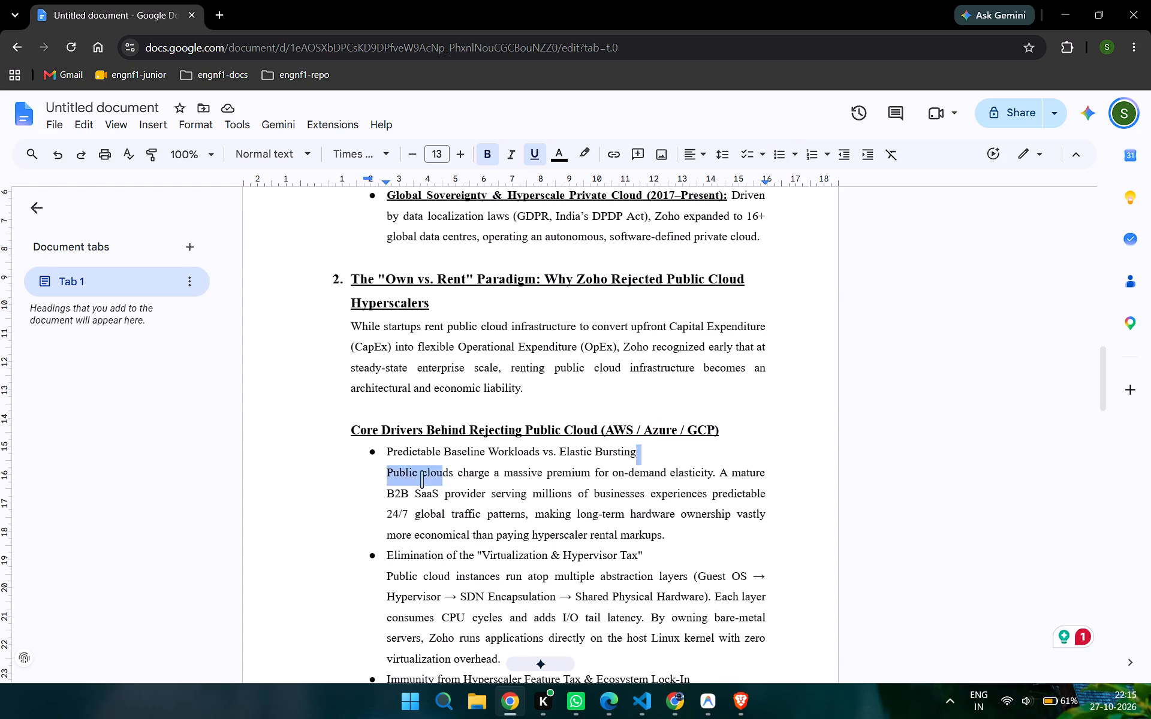
left_click_drag(422, 479, 386, 457)
key("ctrl+b")
key("ctrl+u")
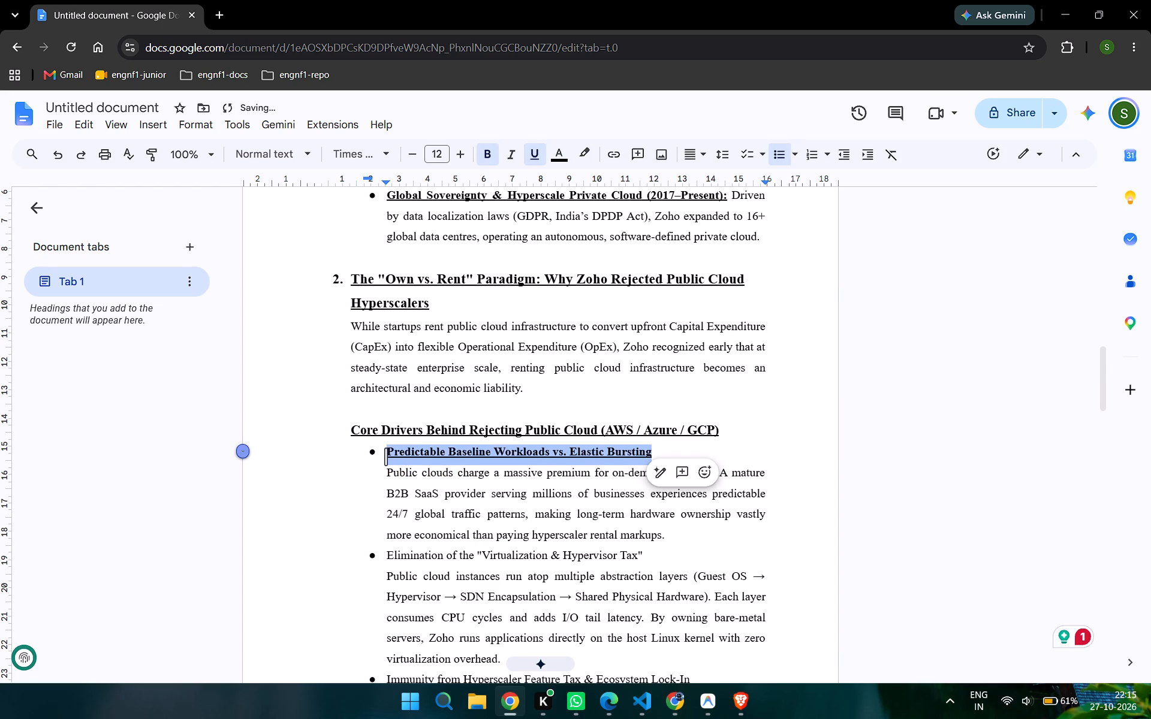
left_click_drag(650, 557, 442, 551)
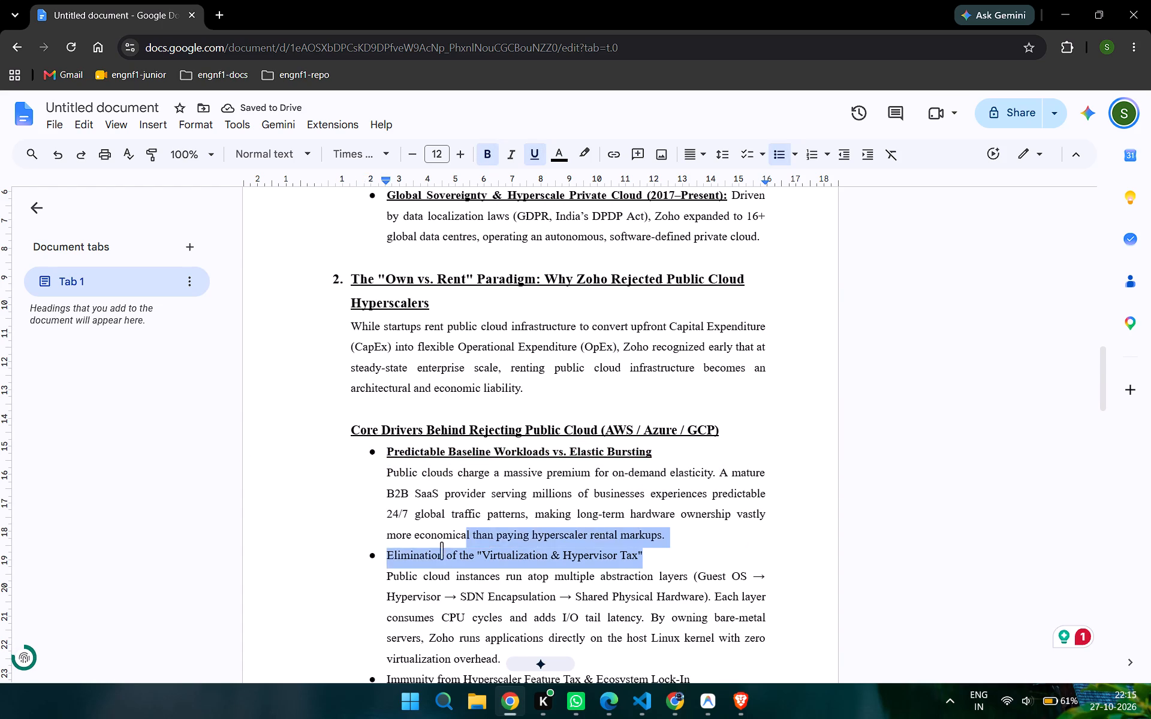
left_click_drag(442, 551, 387, 560)
key("ctrl+b")
key("ctrl+u")
Bold and underline the remaining core driver titles, "Immunity from Hyperscaler Feature Tax & Ecosystem Lock-In" and "Strict Data Privacy and Zero Third-Party Access".
scroll(387, 560, "down", 1)
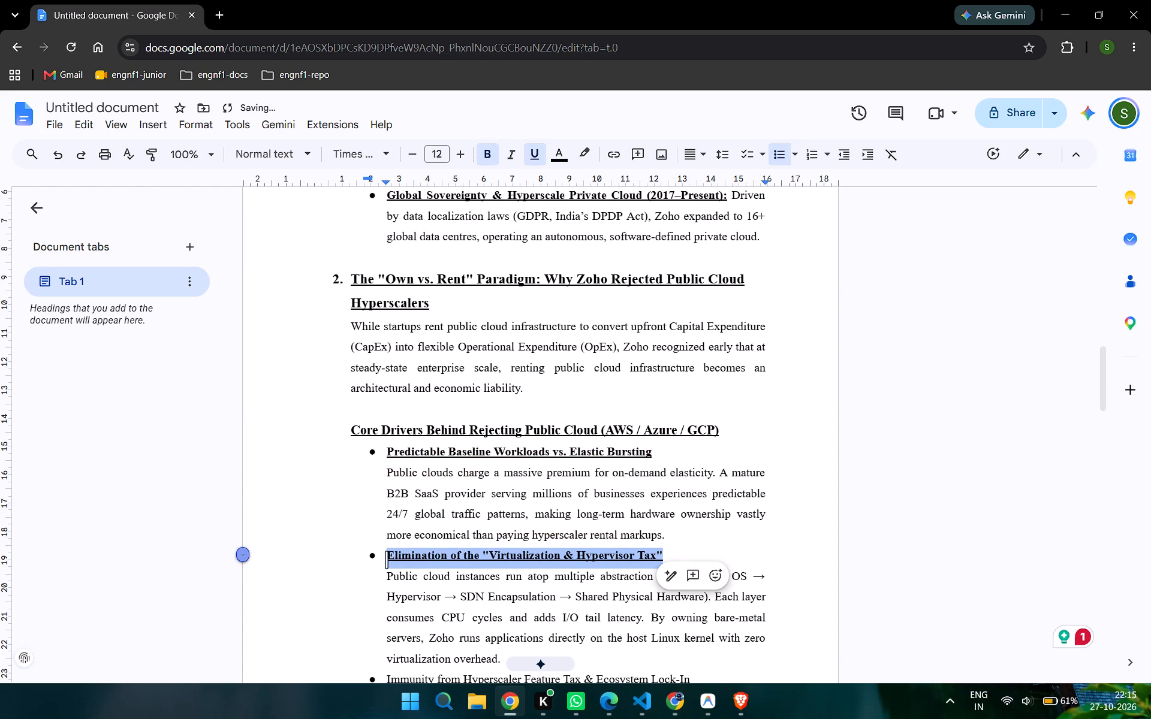
scroll(387, 560, "down", 1)
left_click_drag(709, 539, 449, 539)
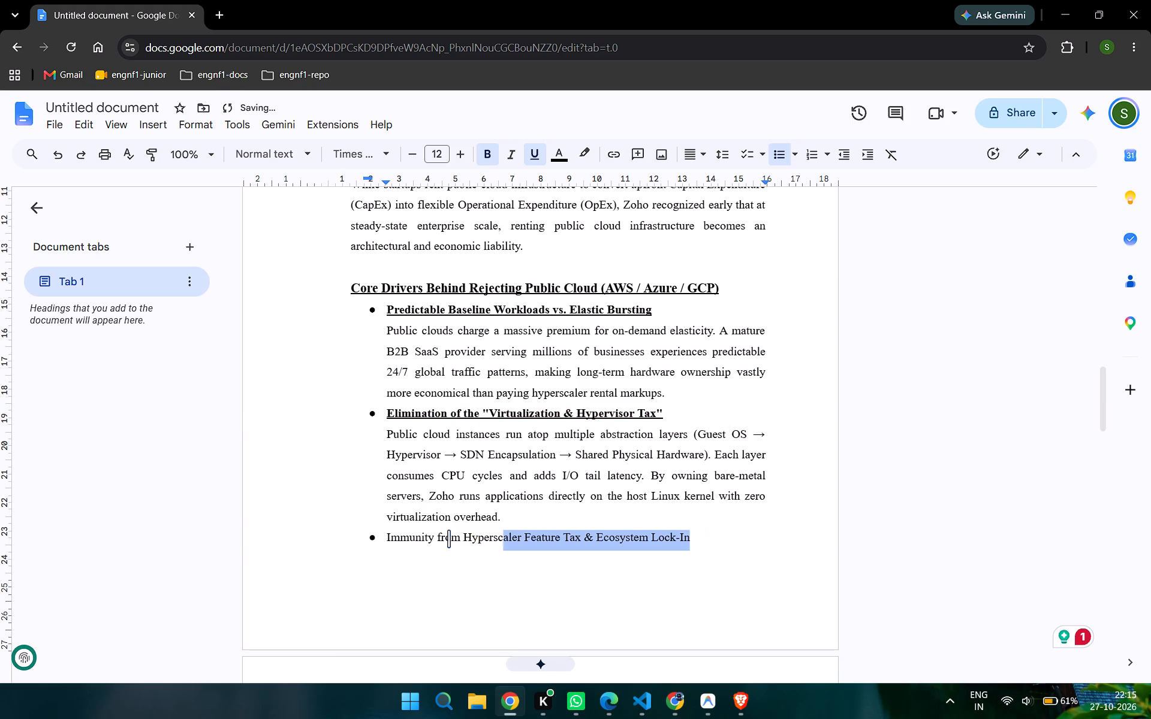
left_click_drag(449, 539, 355, 540)
key("ctrl+b")
key("ctrl+u")
scroll(355, 540, "down", 2)
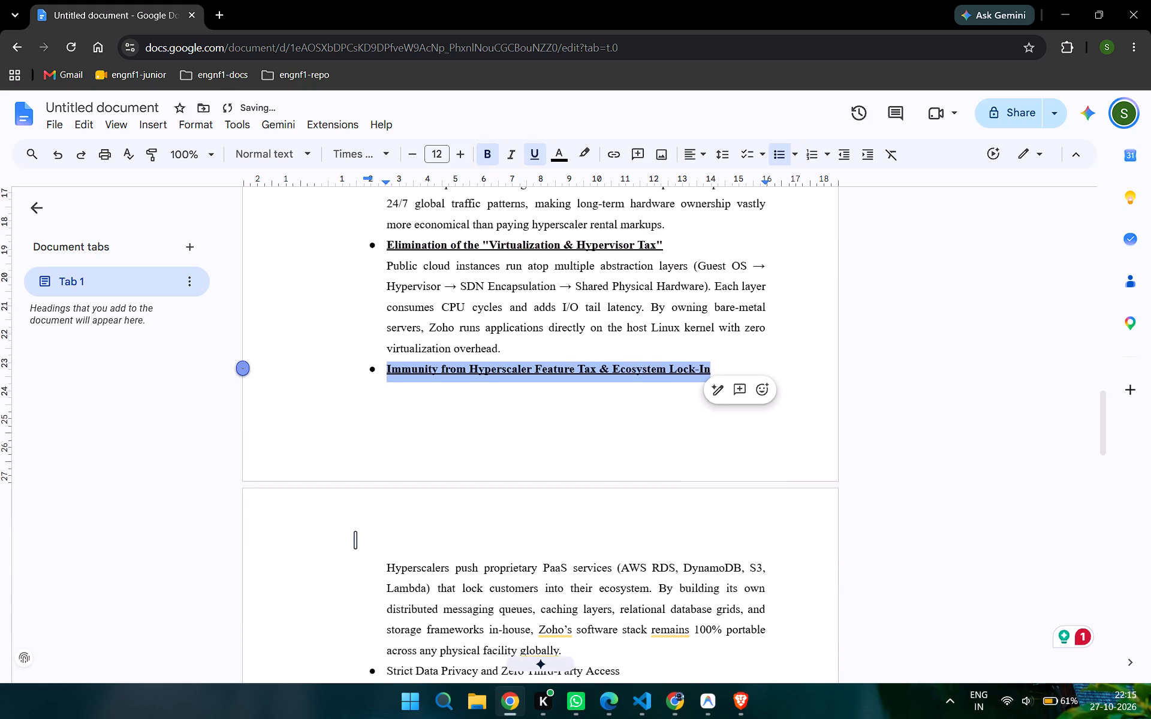
scroll(355, 540, "down", 2)
left_click_drag(624, 495, 366, 497)
key("ctrl+b")
key("ctrl+u")
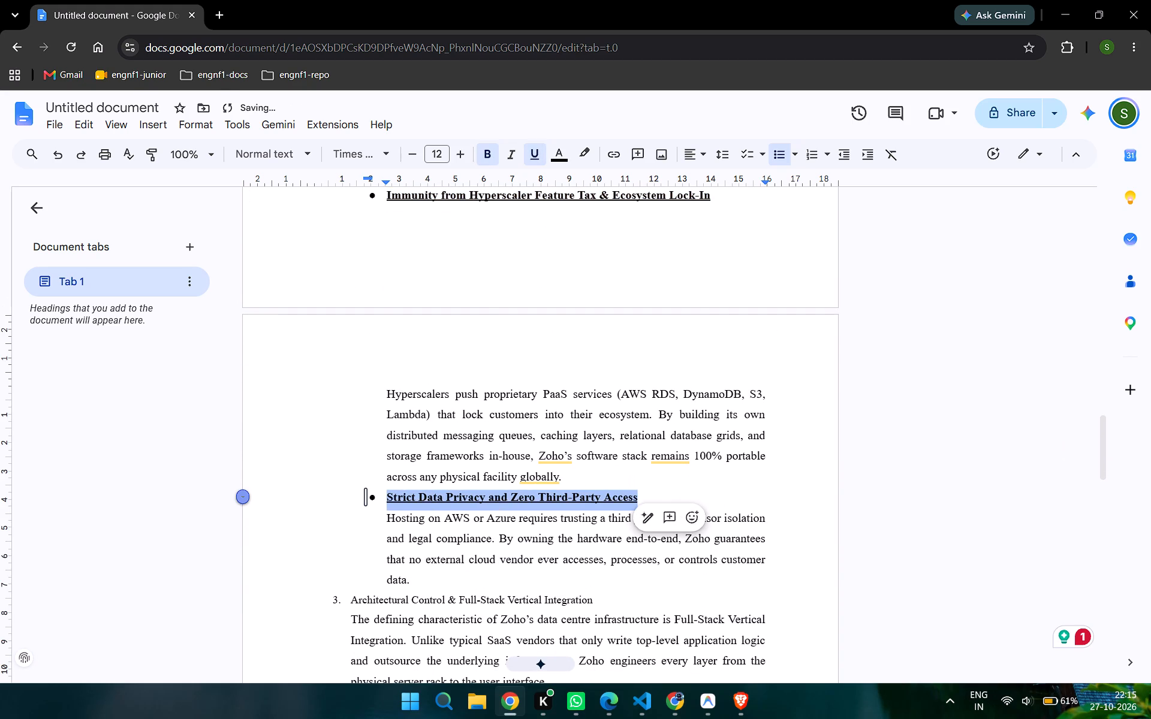
Make the section 3 heading "Architectural Control & Full-Stack Vertical Integration" 14 pt, bold and underlined, and compare it with the section 2 heading.
scroll(366, 497, "down", 2)
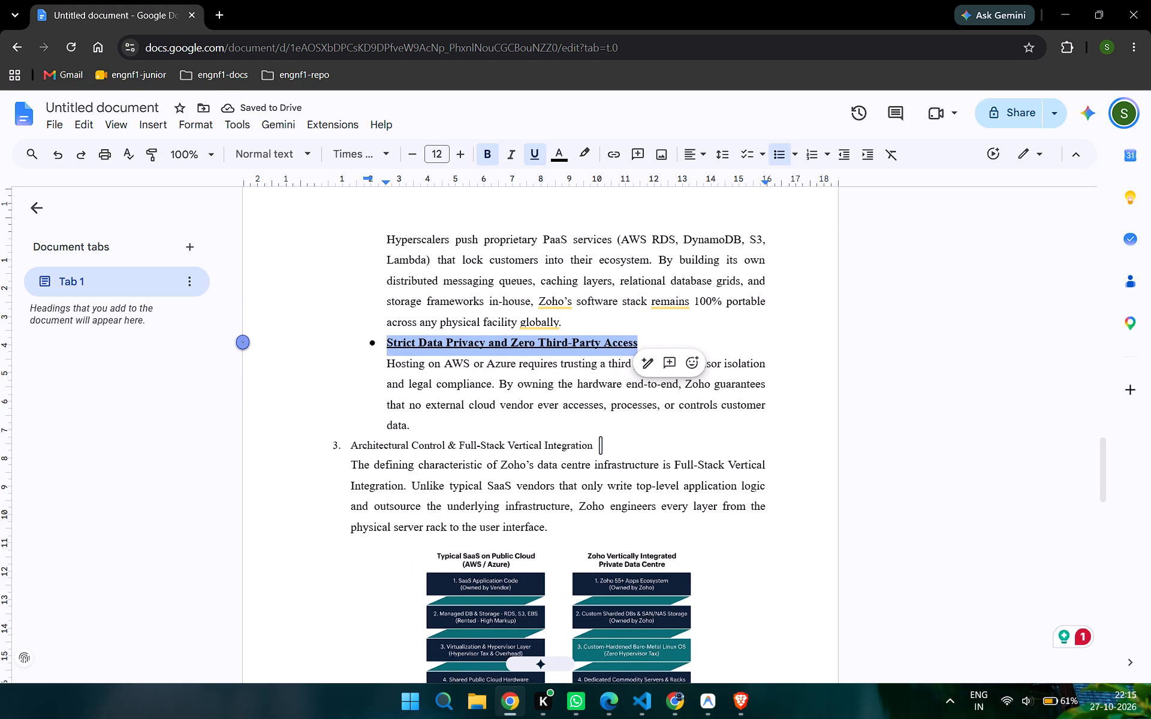
left_click_drag(601, 445, 318, 449)
key("ctrl+shift+period")
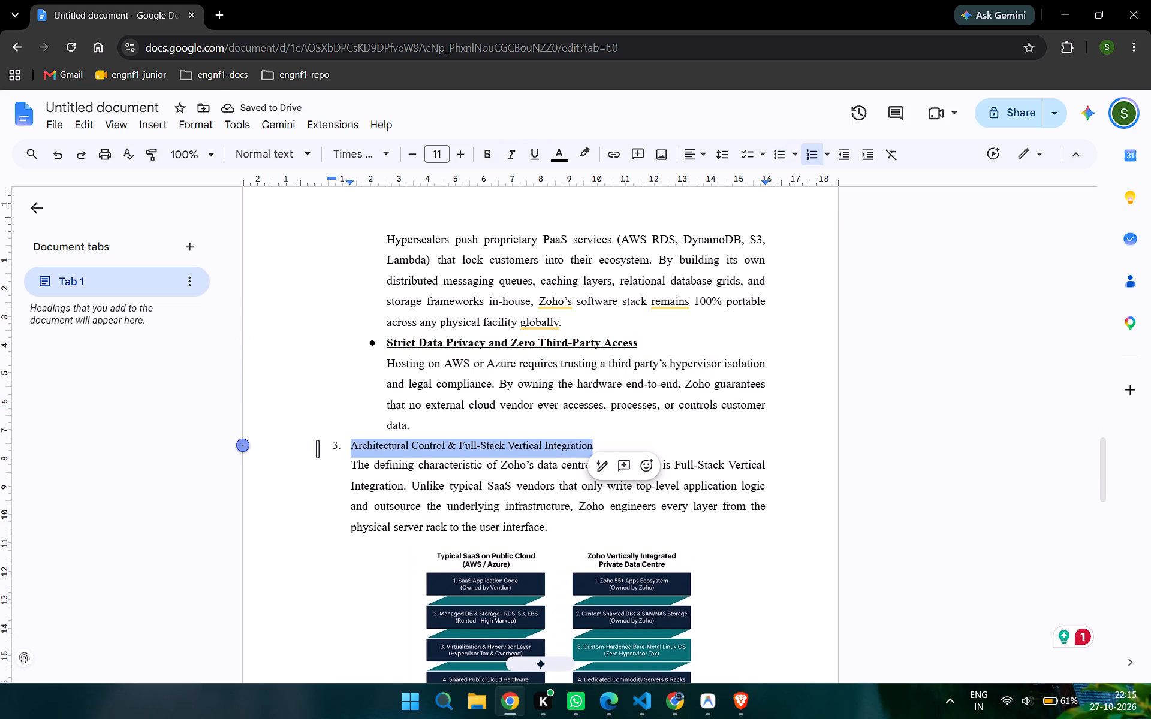
key("ctrl+shift+period")
key("ctrl+shift+period")
key("ctrl+b")
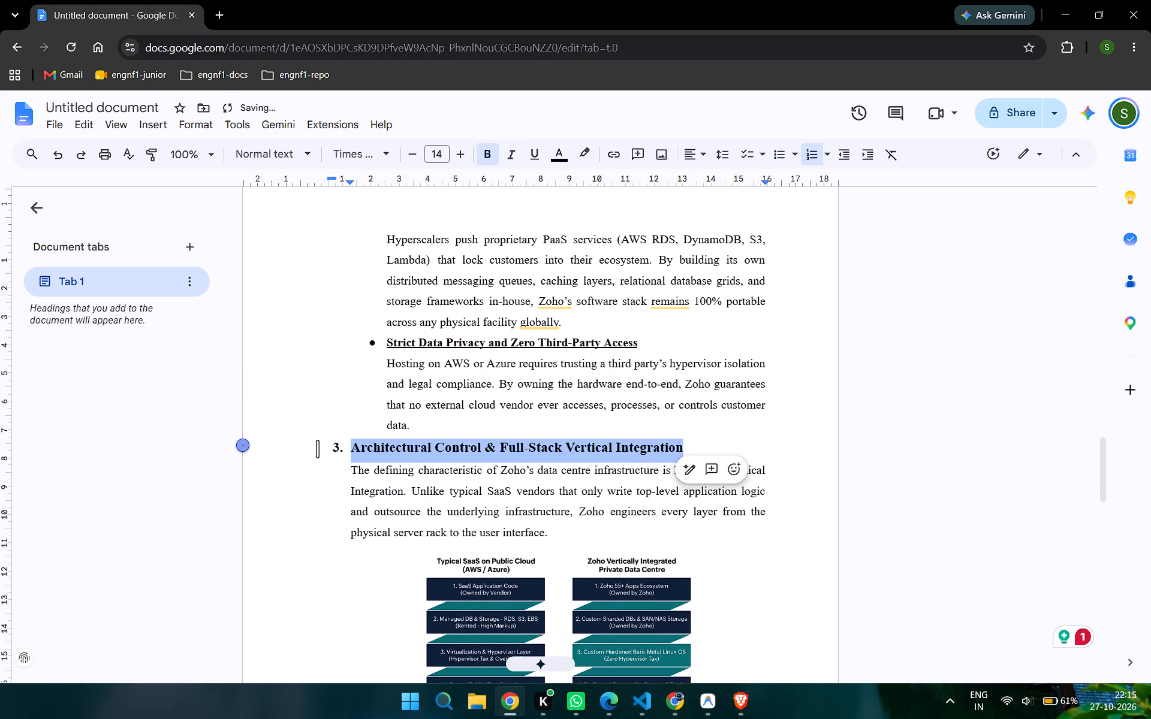
key("ctrl+u")
scroll(318, 449, "up", 8)
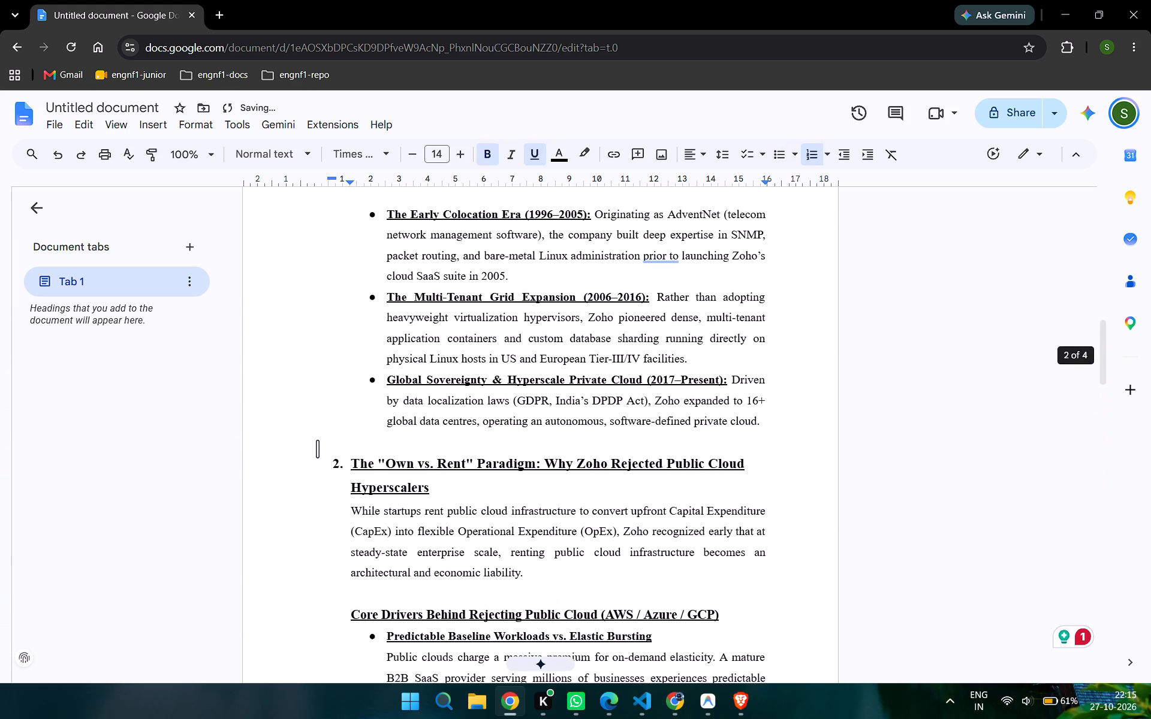
left_click(379, 482)
Make the "Key Pillars of Zoho's Vertical Integration" subheading below the Fig. 1 caption 13 pt, bold and underlined.
scroll(379, 482, "down", 3)
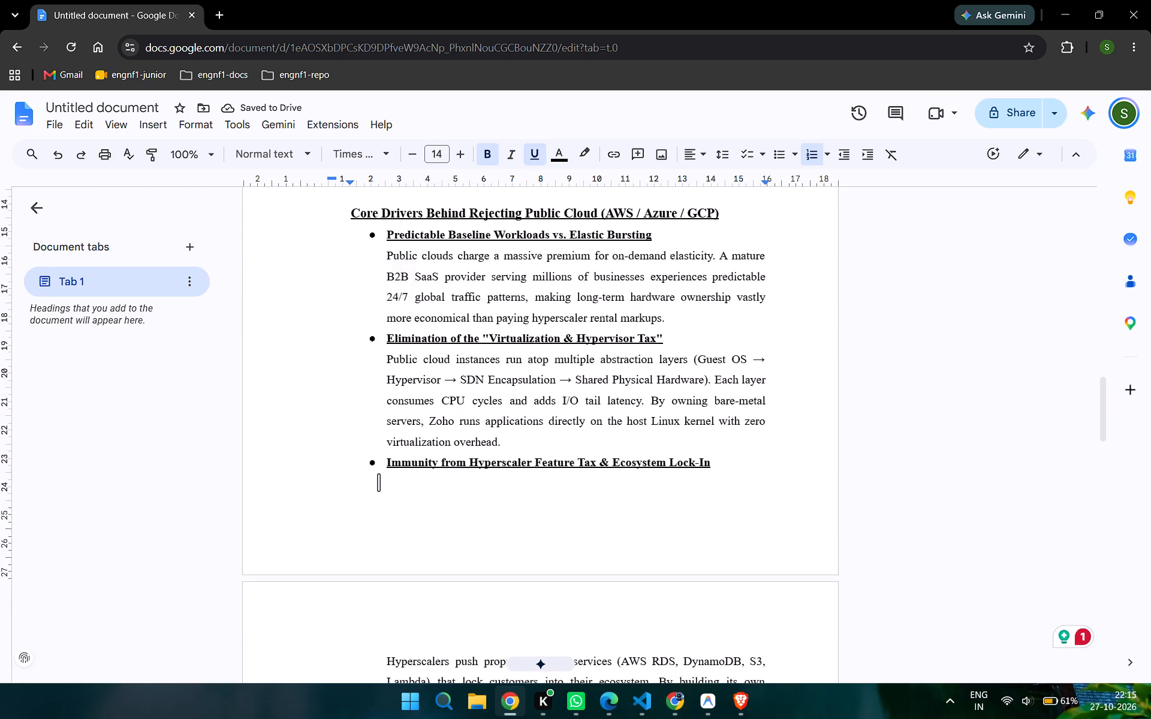
scroll(379, 482, "down", 8)
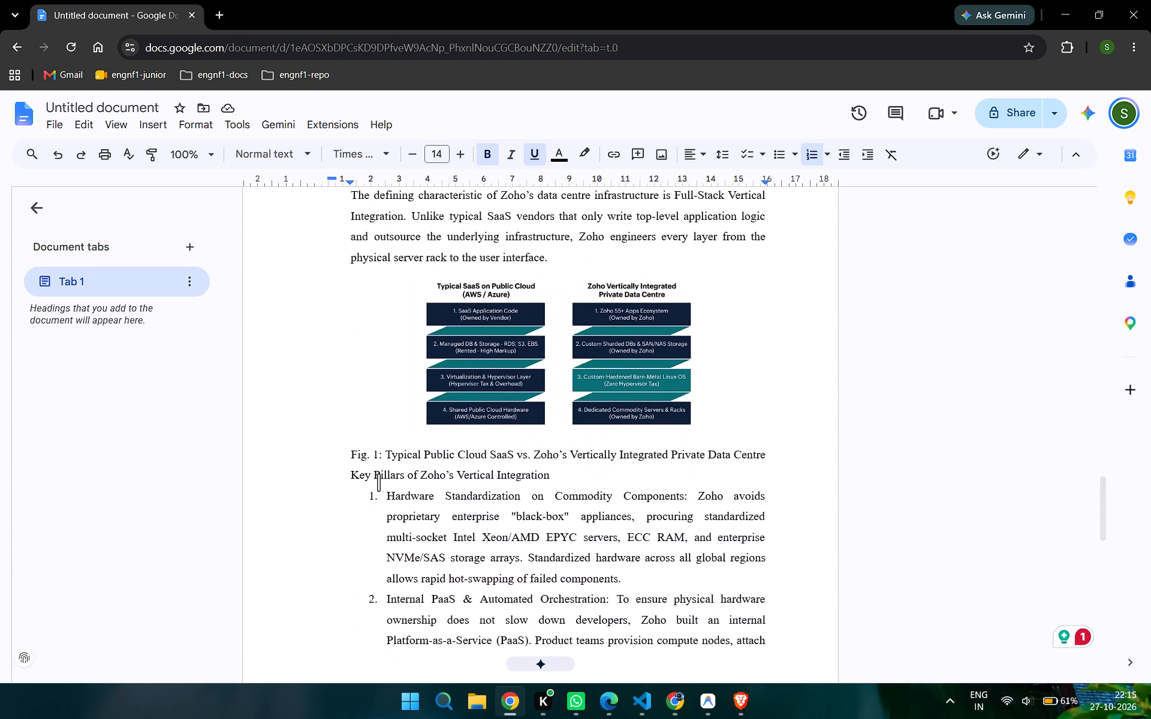
triple_click(379, 482)
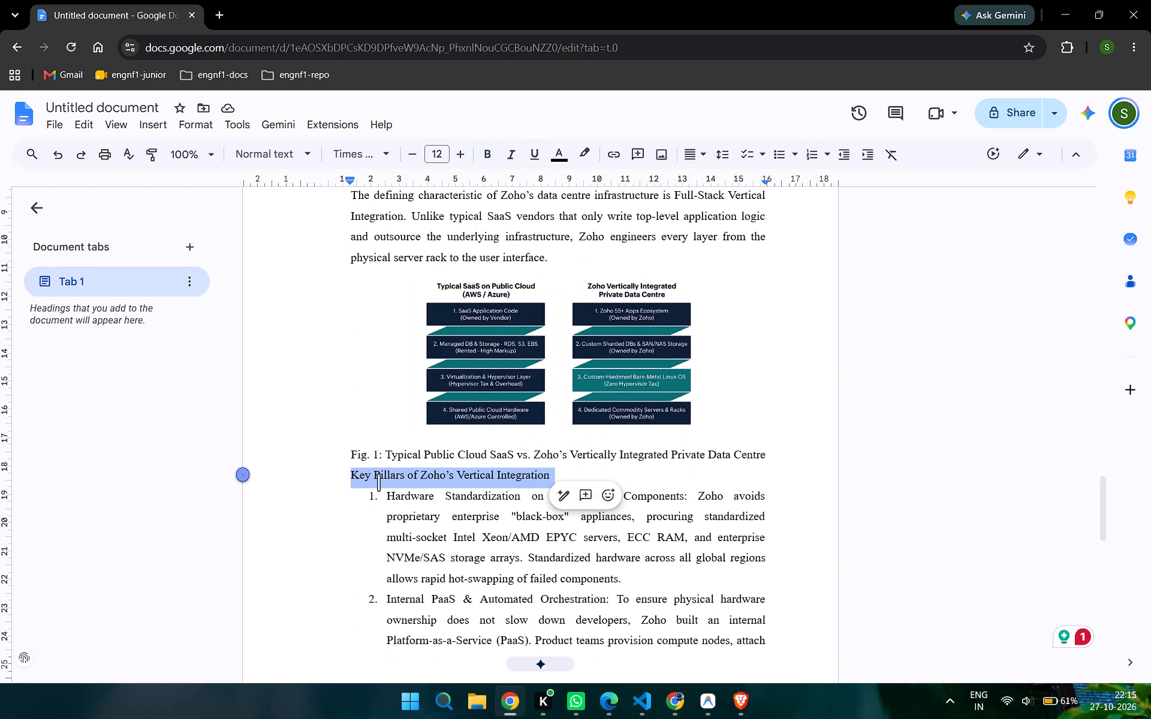
key("ctrl+shift+period")
key("ctrl+b")
key("ctrl+u")
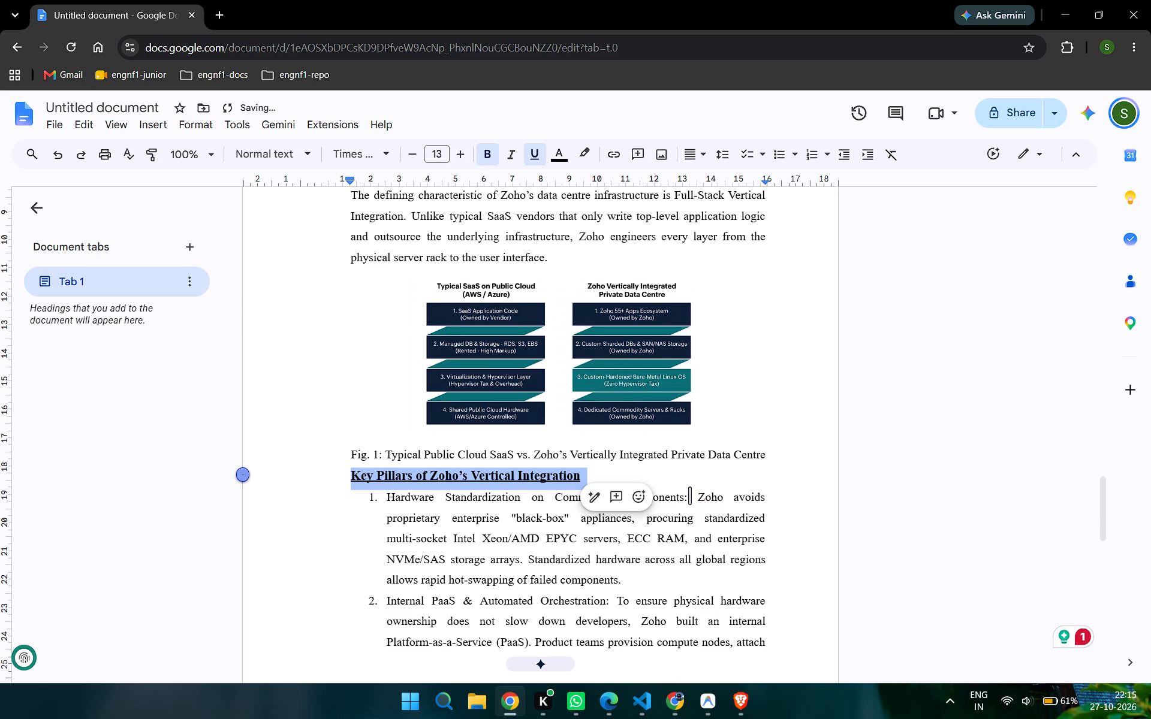
Bold and underline the first pillar title, "Hardware Standardization on Commodity Components:", keeping it at 12 pt.
left_click_drag(690, 496, 379, 493)
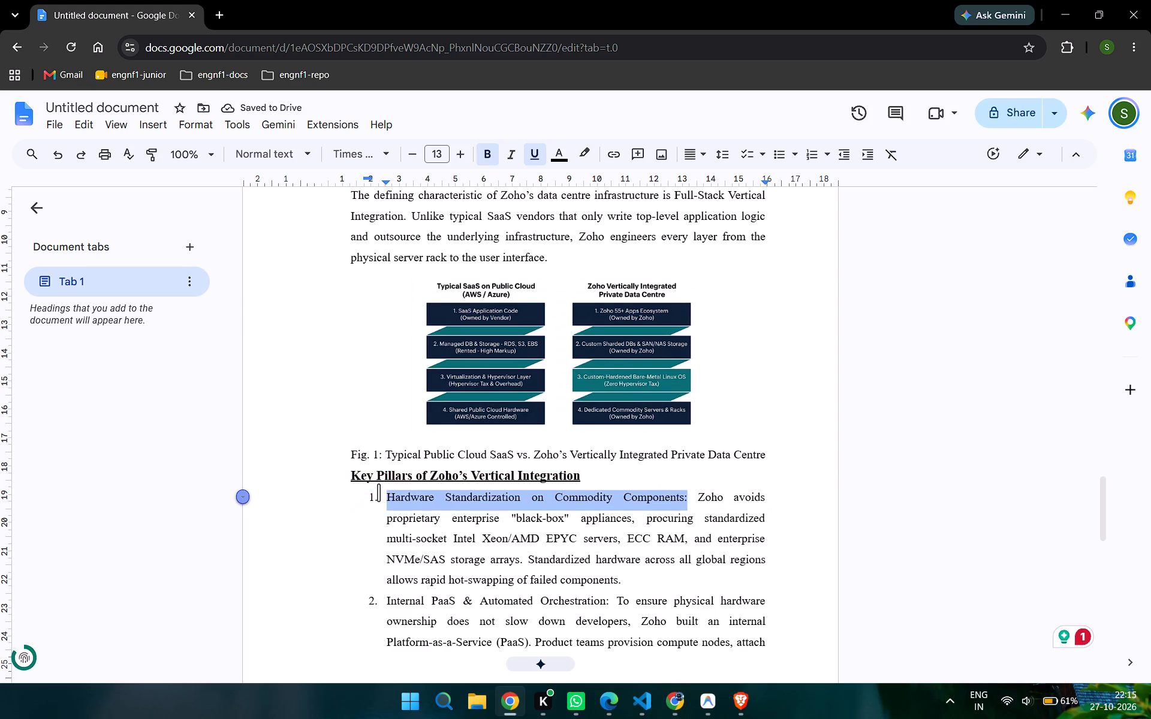
key("ctrl+b")
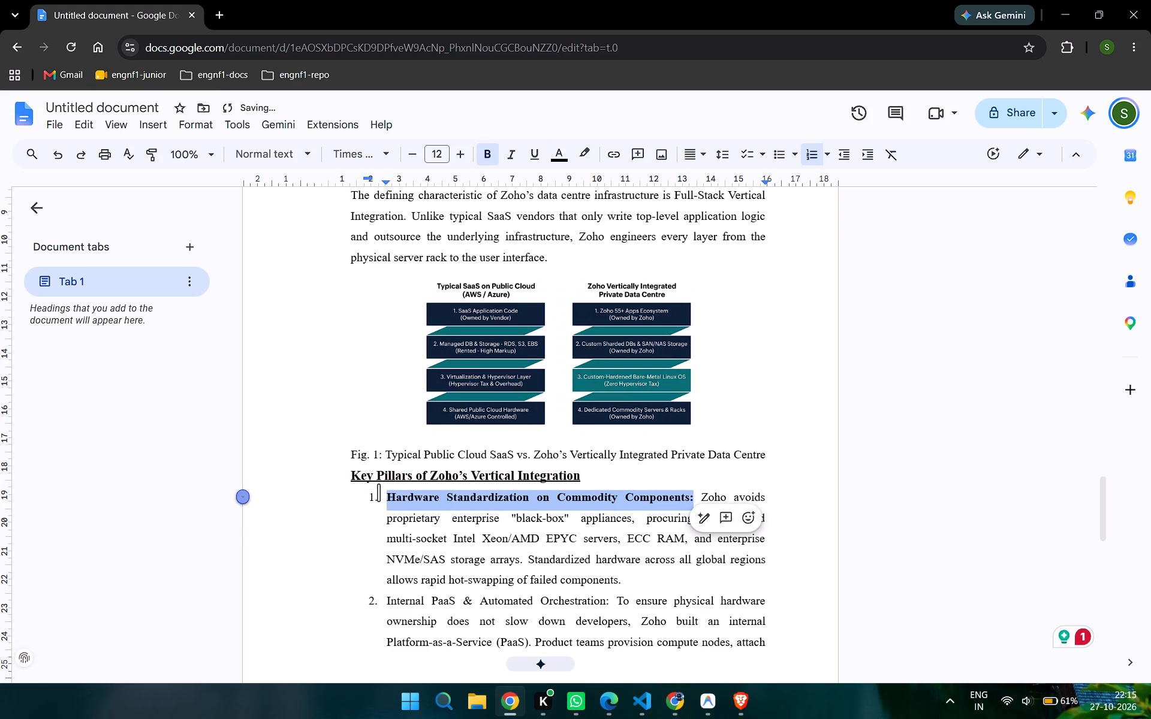
key("ctrl+shift+u")
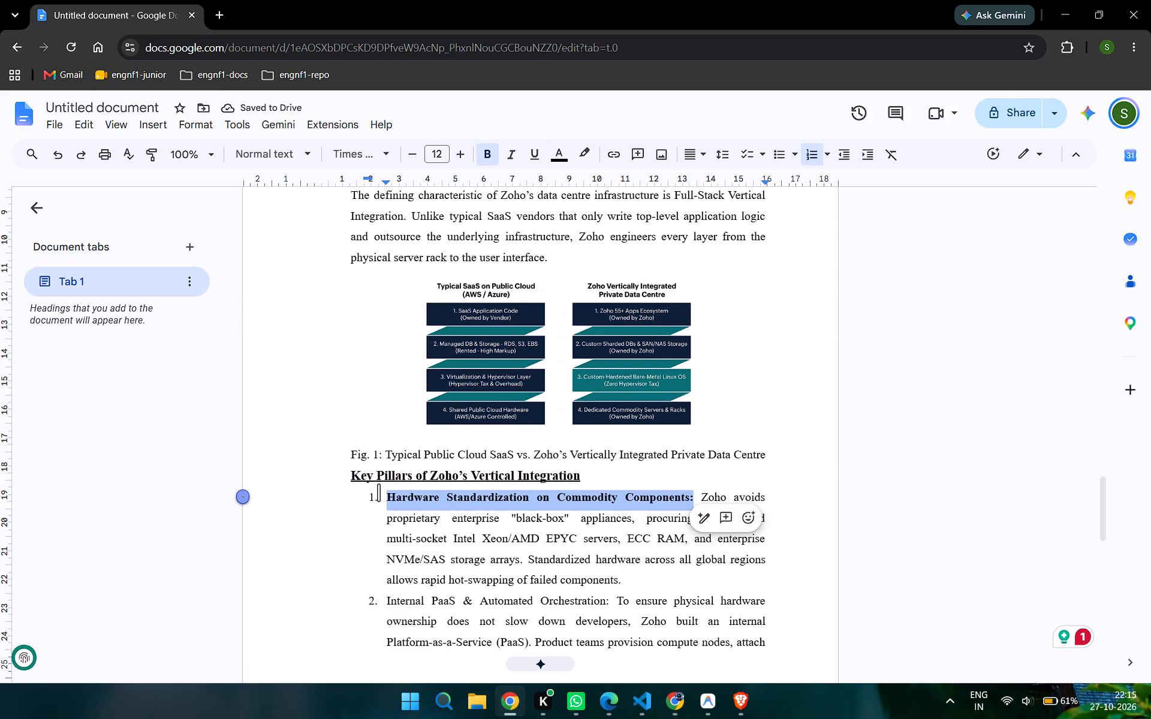
key("ctrl+u")
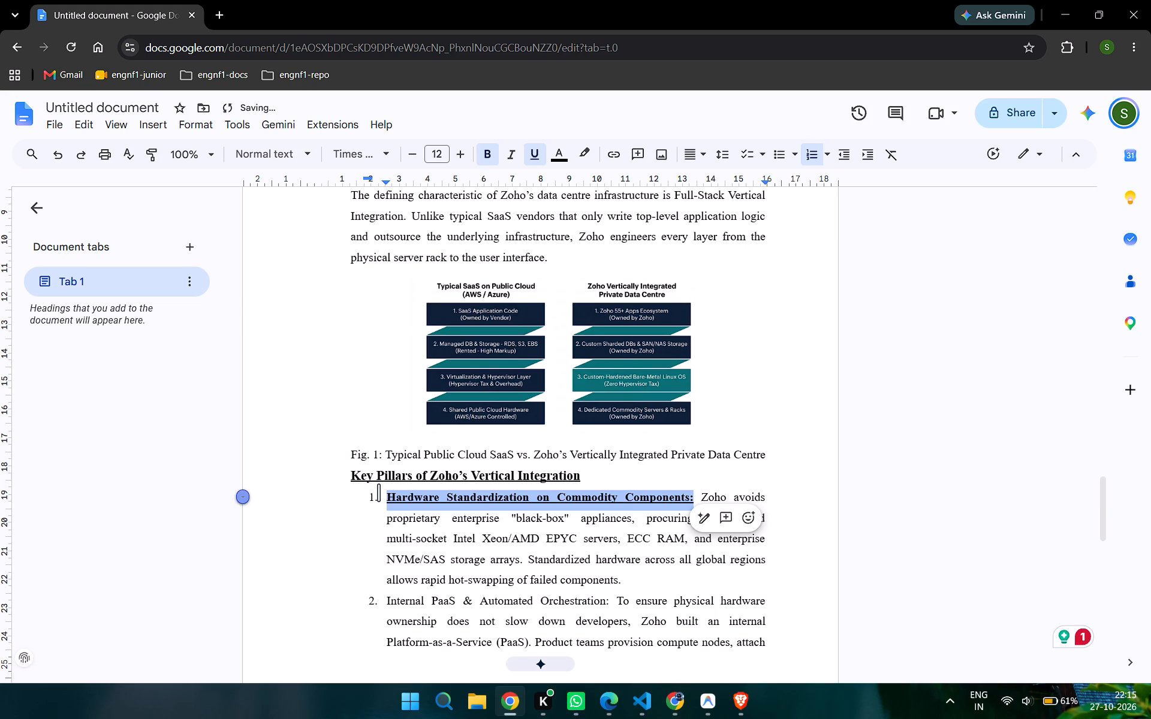
key("ctrl+shift+period")
key("ctrl+shift+comma")
Bold the numbers of the key pillars list.
scroll(379, 493, "down", 1)
triple_click(369, 416)
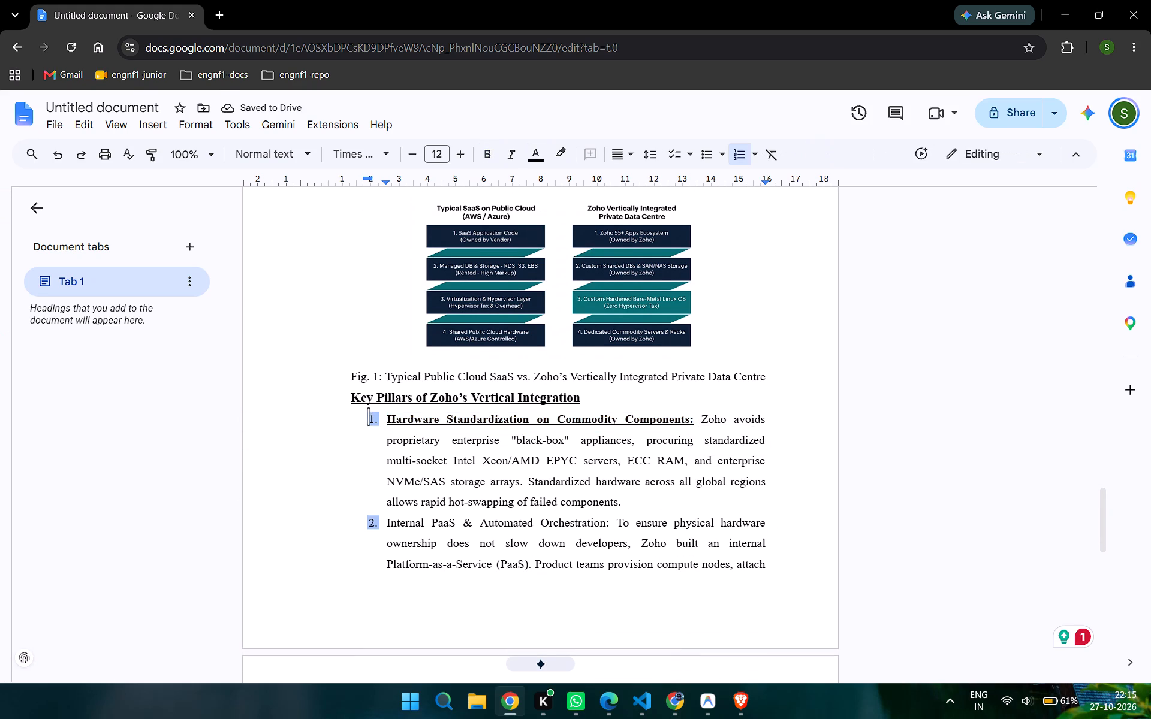
left_click(369, 416)
key("ctrl+b")
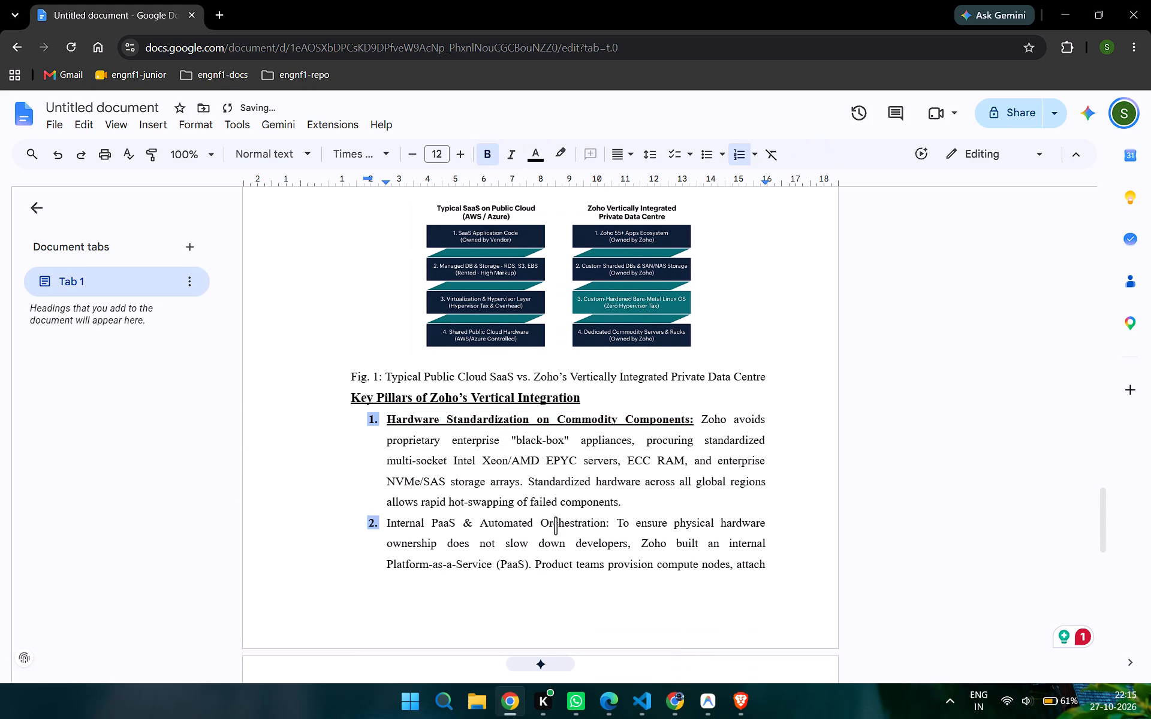
Bold and underline the titles of pillars 2 and 3, "Internal PaaS & Automated Orchestration:" and "Dogfooding via ManageEngine ("ManageEngine Runs Zoho"):".
left_click_drag(610, 524, 385, 525)
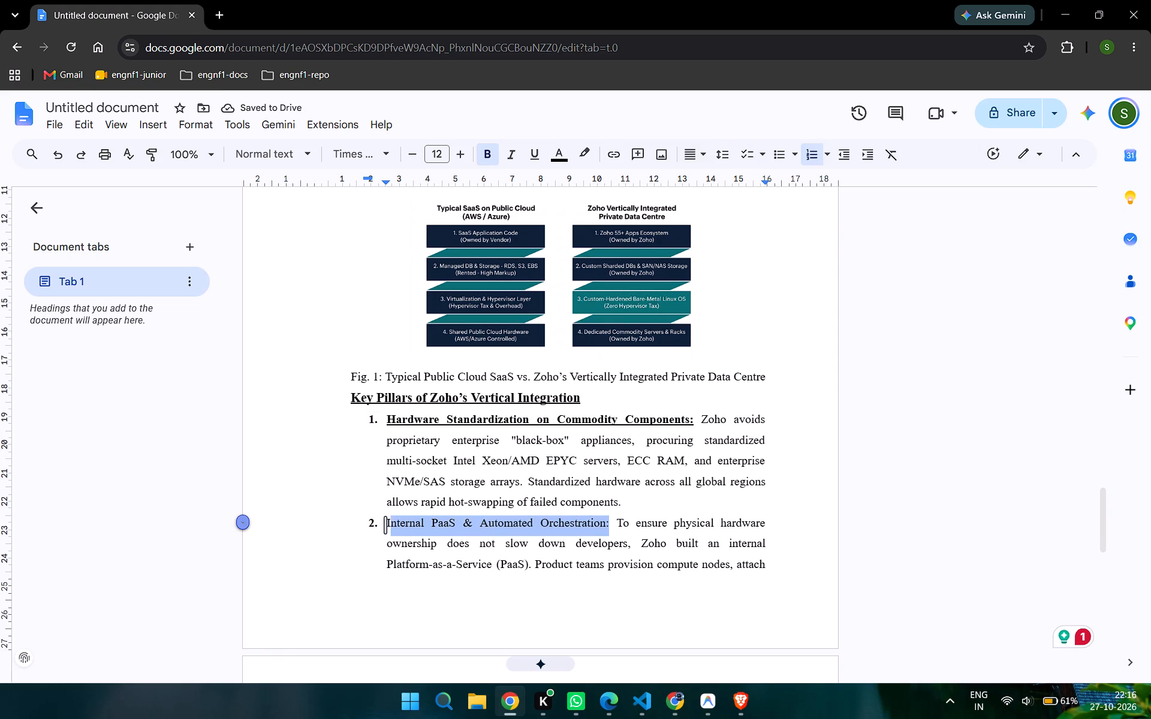
left_click_drag(385, 525, 376, 522)
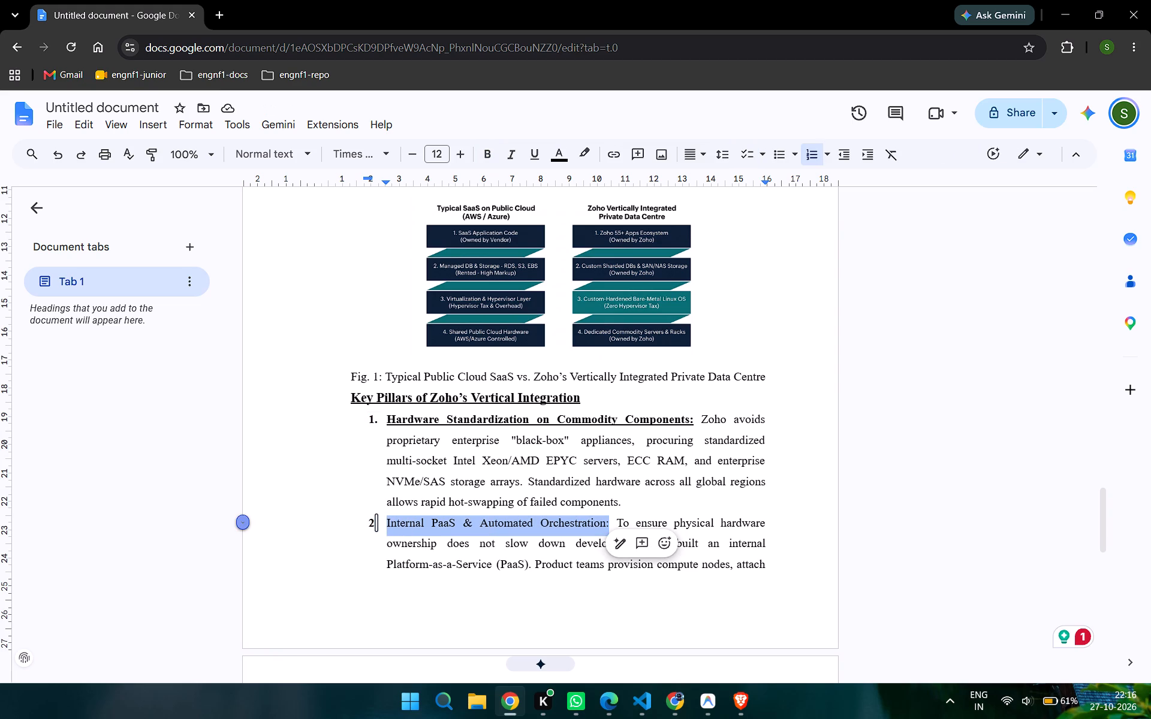
key("ctrl+b")
key("ctrl+u")
scroll(376, 522, "down", 3)
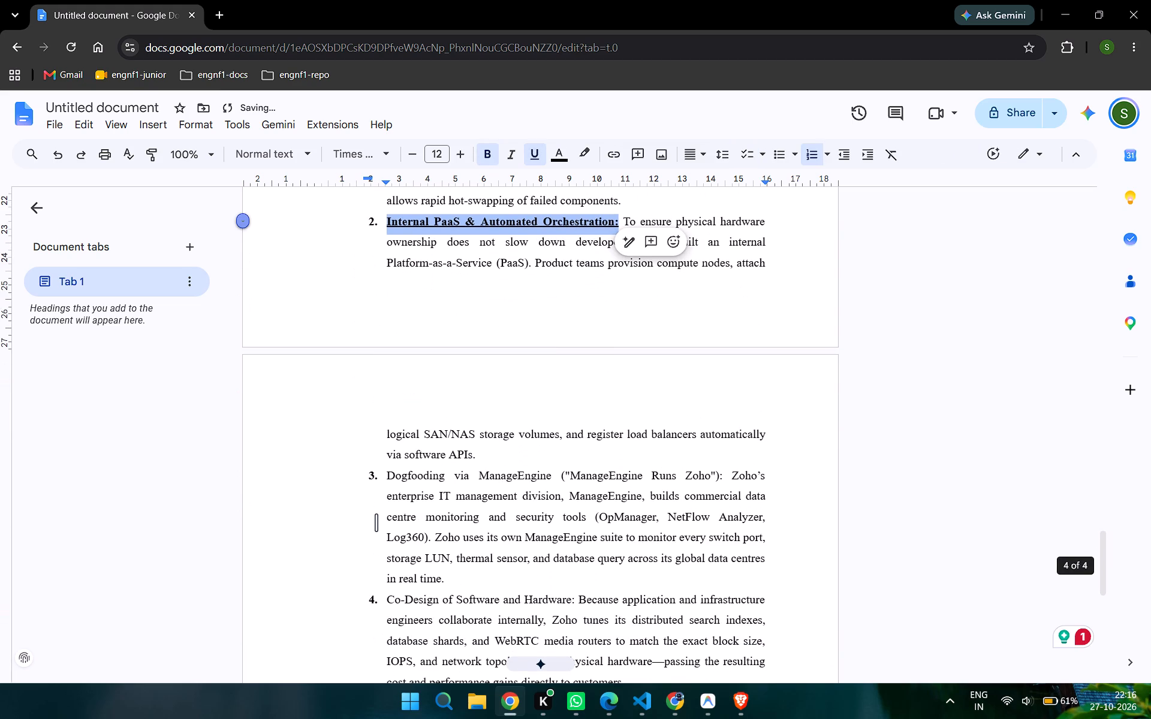
left_click_drag(727, 477, 632, 470)
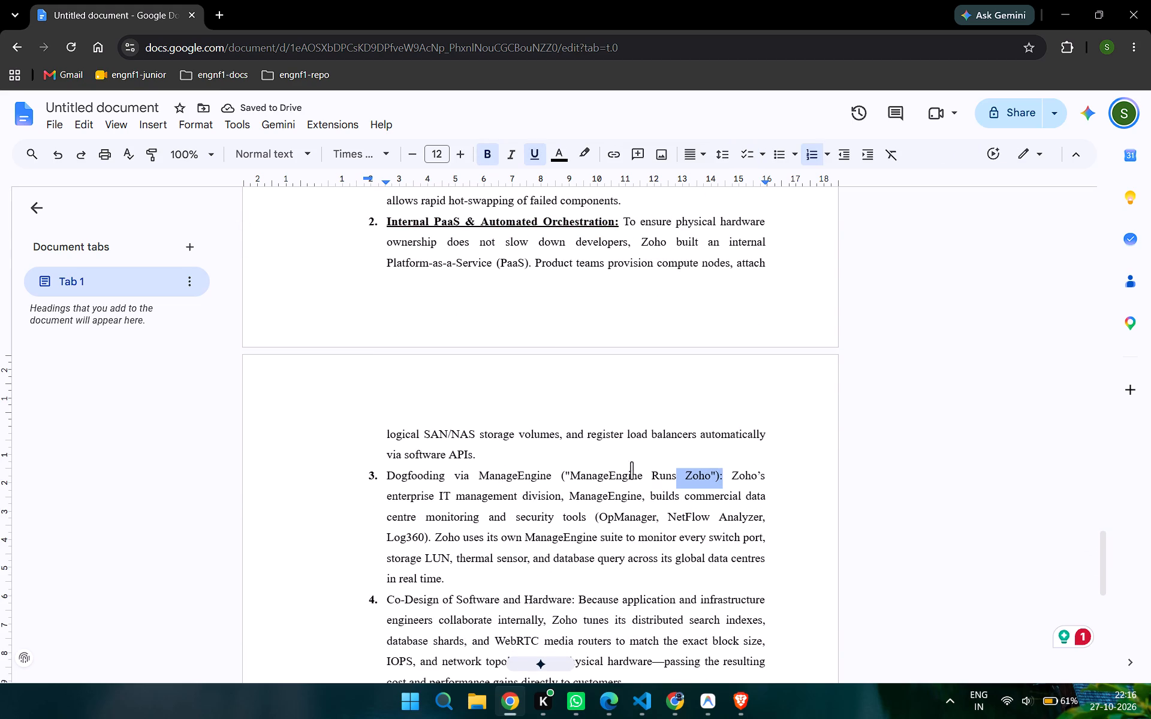
left_click_drag(632, 470, 387, 485)
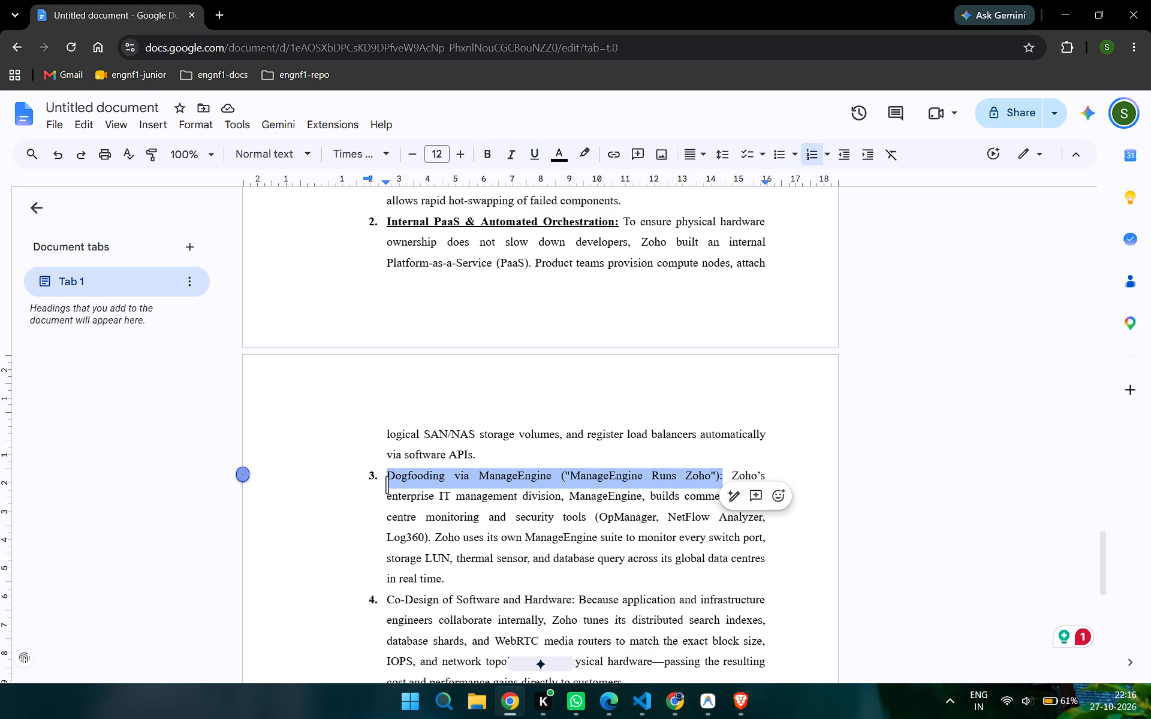
key("ctrl+b")
key("ctrl+u")
Bold and underline the pillar 4 title, "Co-Design of Software and Hardware:", including its colon.
scroll(387, 485, "down", 2)
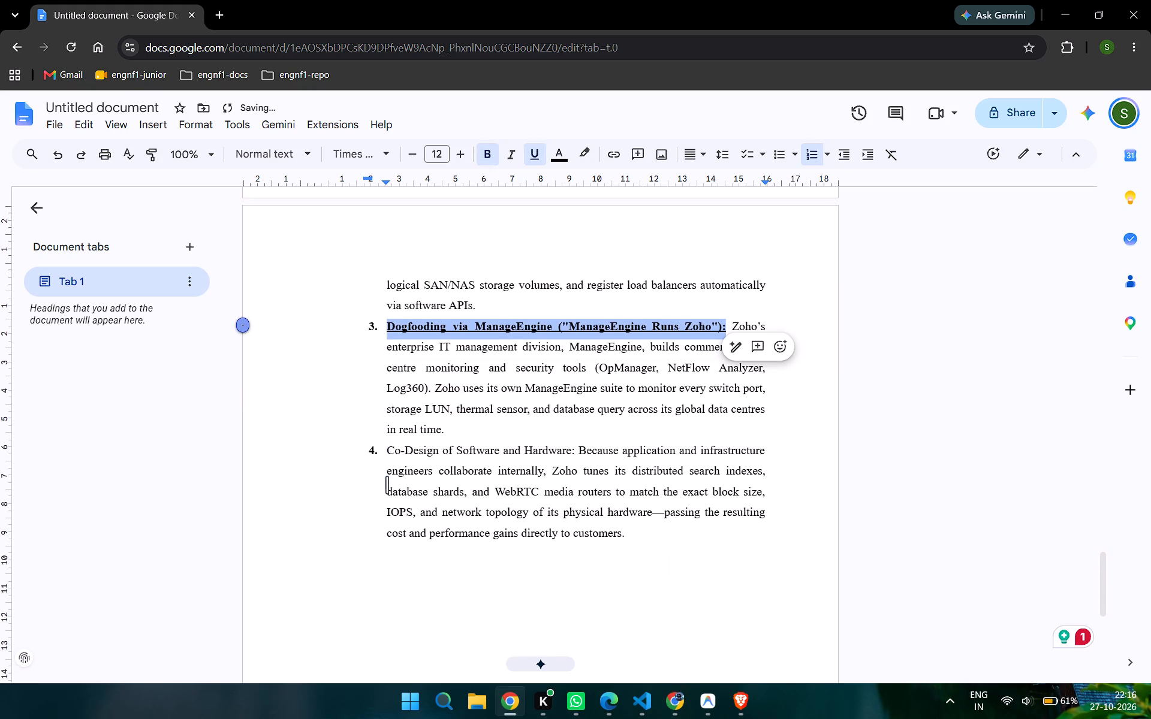
left_click_drag(575, 451, 406, 454)
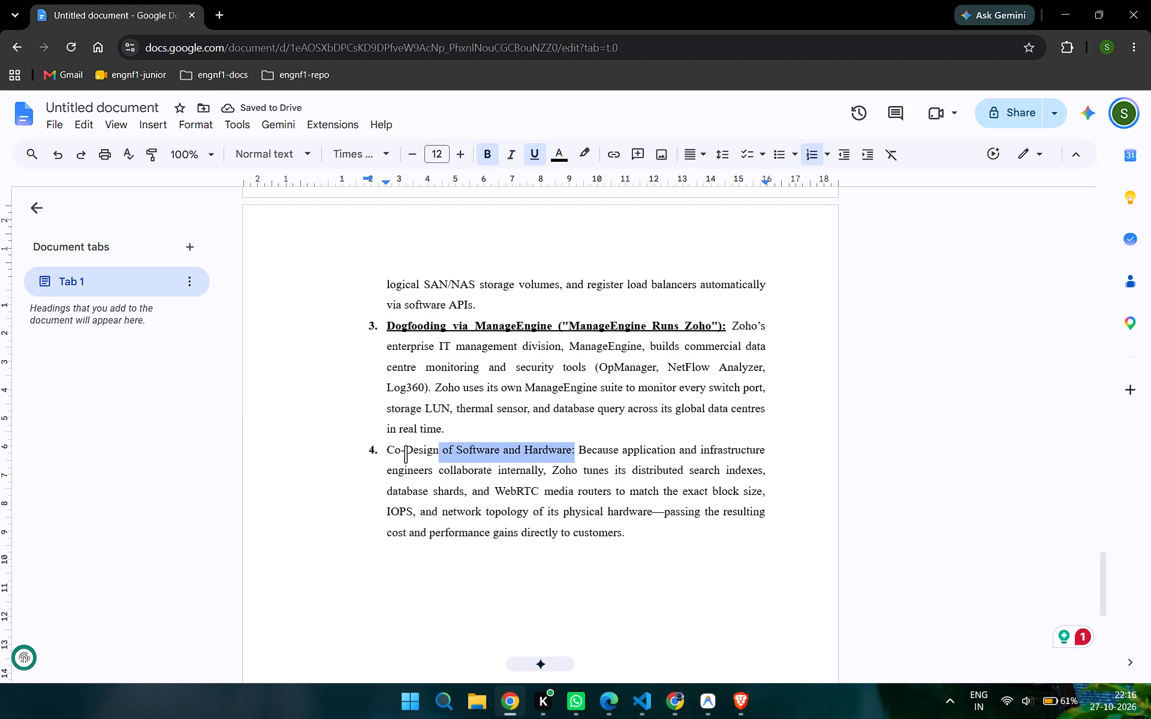
left_click_drag(406, 454, 381, 452)
key("ctrl+b")
key("ctrl+u")
scroll(381, 452, "up", 1)
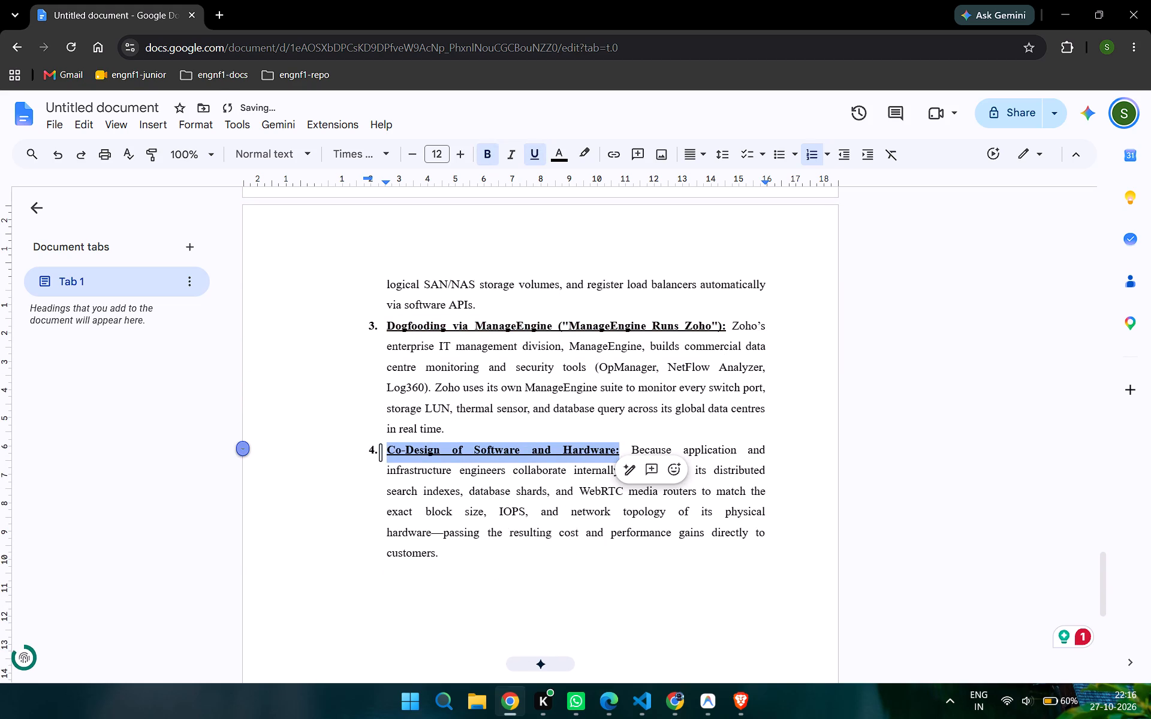
scroll(381, 452, "up", 7)
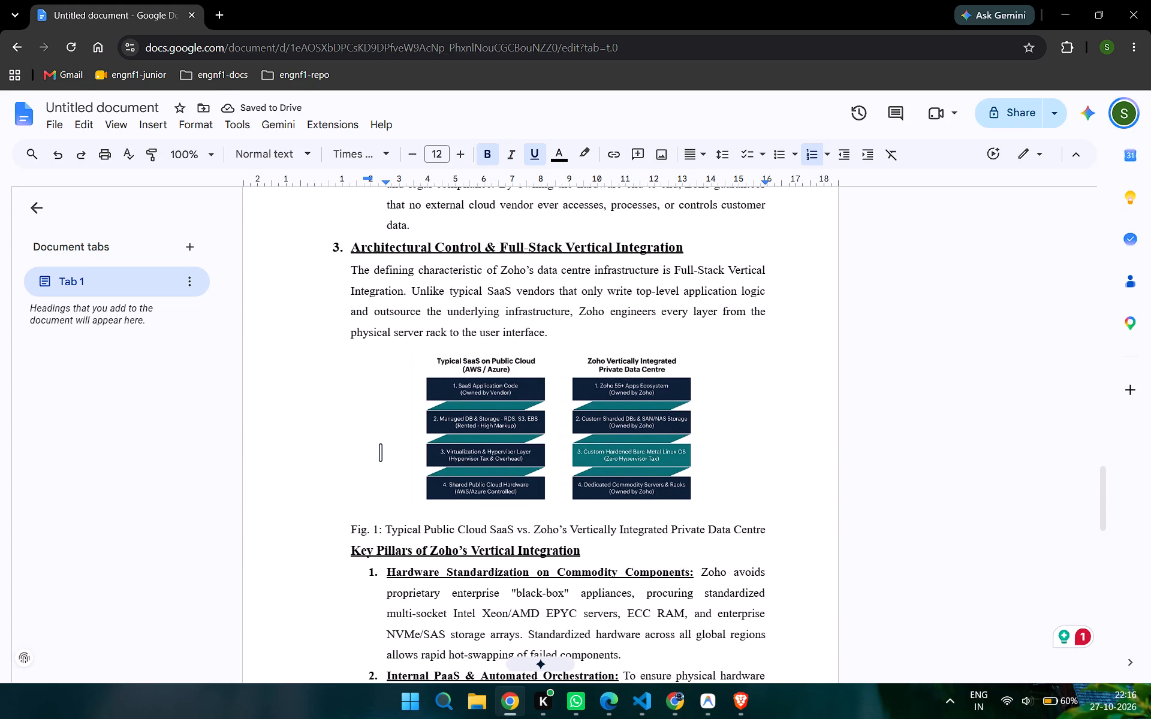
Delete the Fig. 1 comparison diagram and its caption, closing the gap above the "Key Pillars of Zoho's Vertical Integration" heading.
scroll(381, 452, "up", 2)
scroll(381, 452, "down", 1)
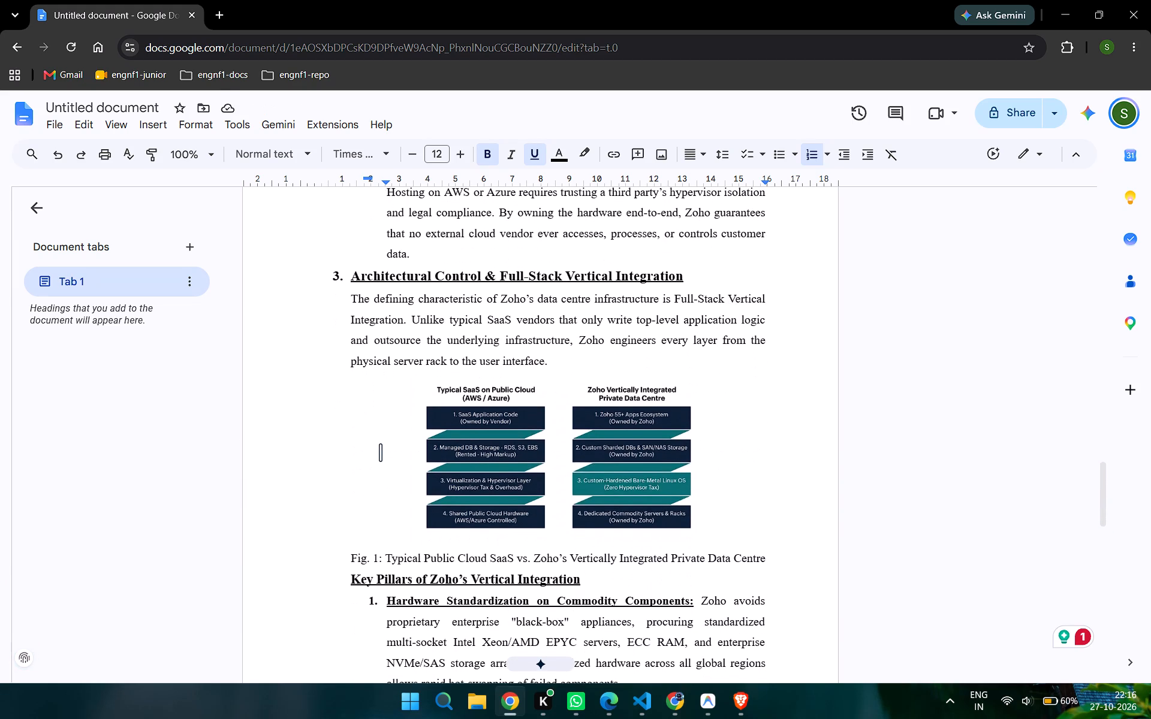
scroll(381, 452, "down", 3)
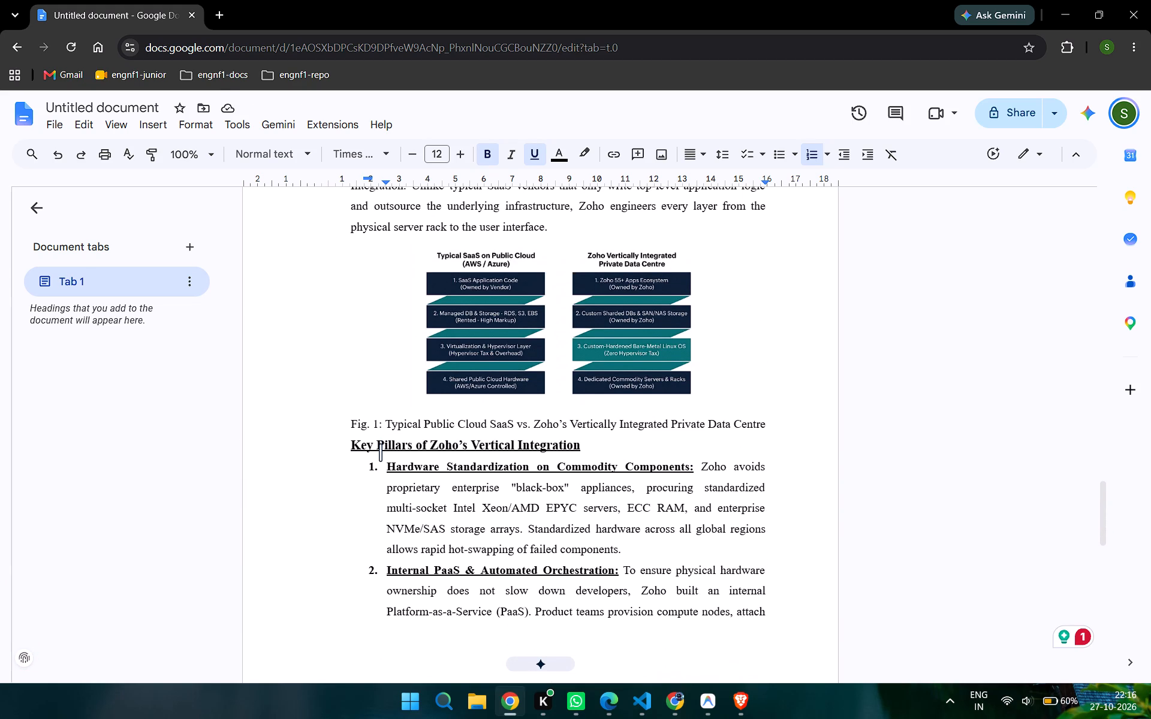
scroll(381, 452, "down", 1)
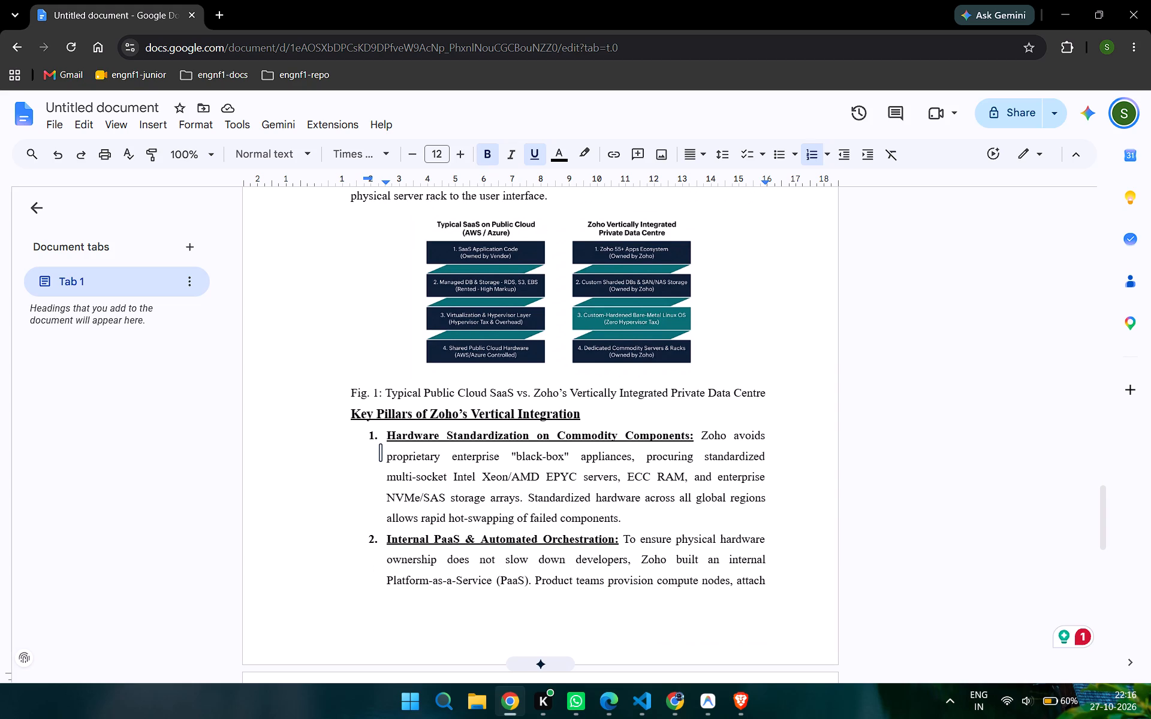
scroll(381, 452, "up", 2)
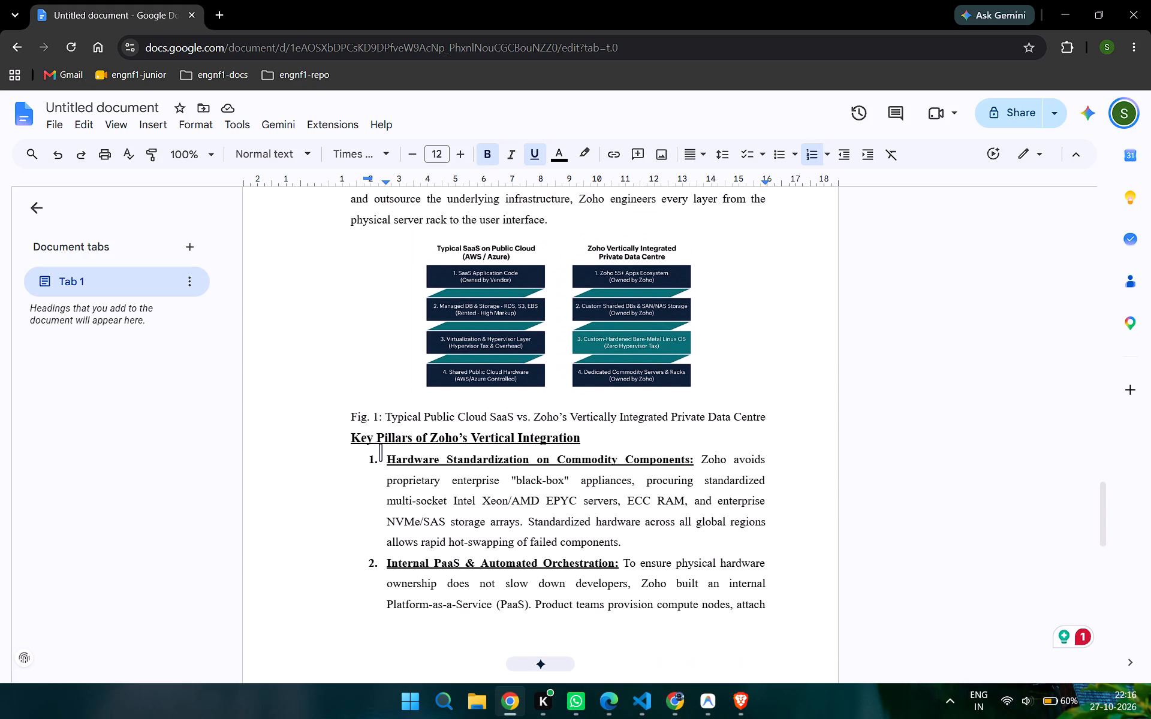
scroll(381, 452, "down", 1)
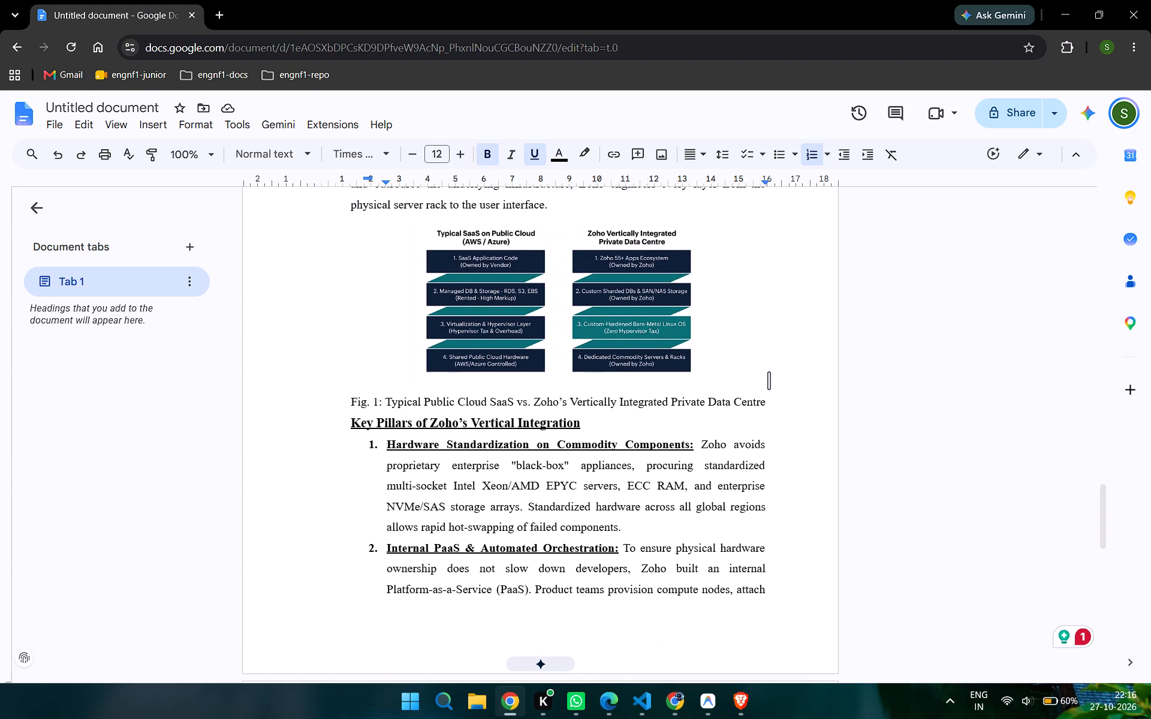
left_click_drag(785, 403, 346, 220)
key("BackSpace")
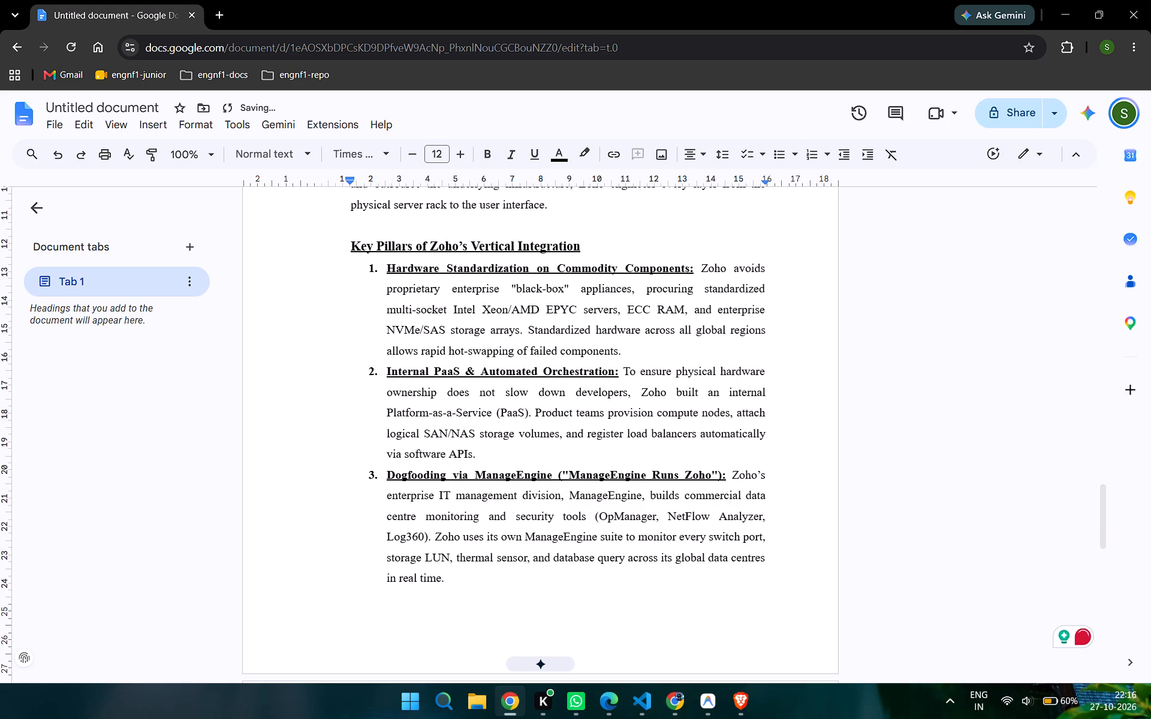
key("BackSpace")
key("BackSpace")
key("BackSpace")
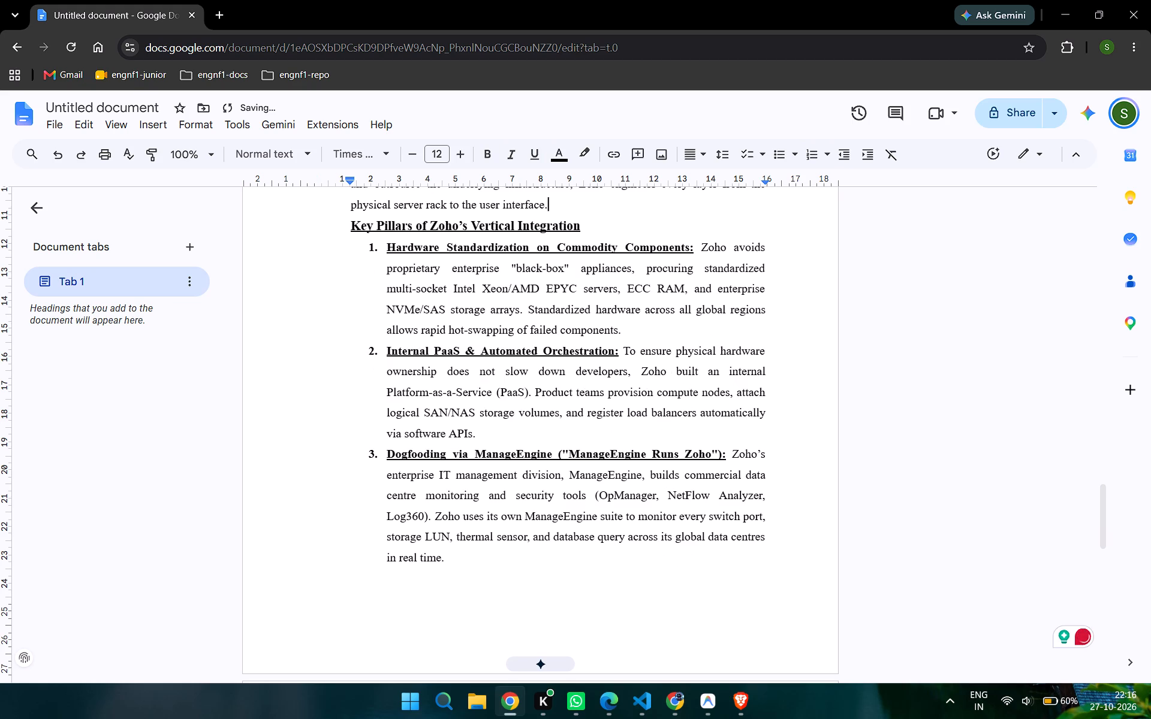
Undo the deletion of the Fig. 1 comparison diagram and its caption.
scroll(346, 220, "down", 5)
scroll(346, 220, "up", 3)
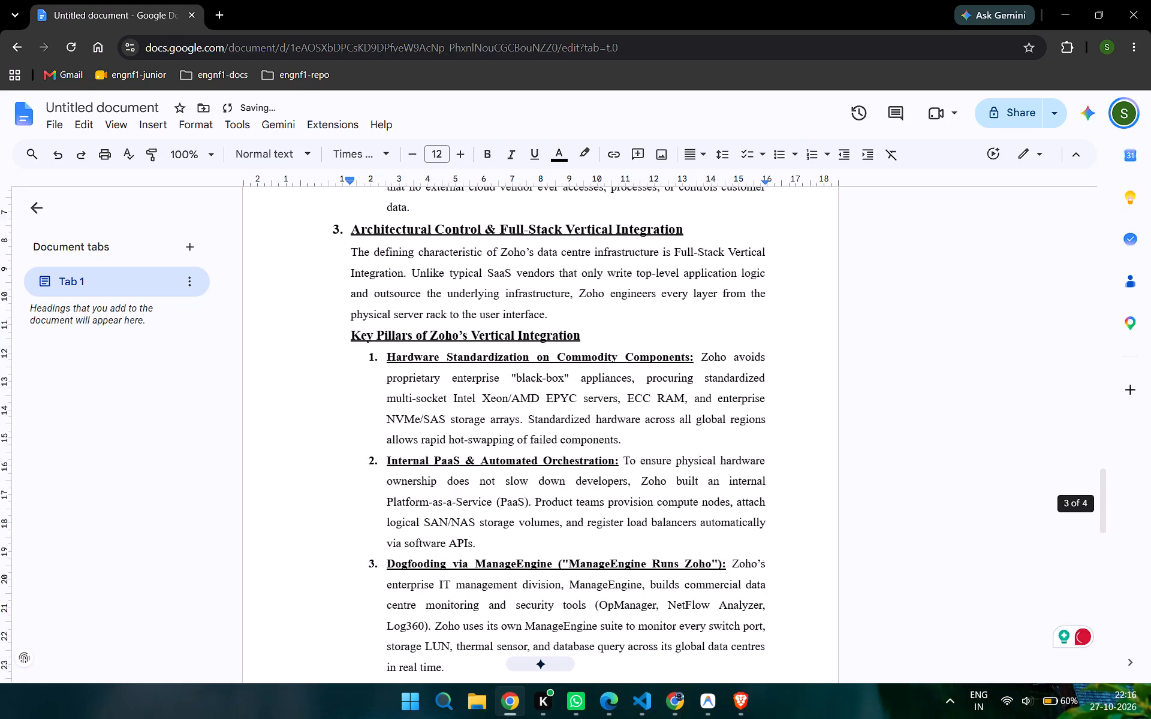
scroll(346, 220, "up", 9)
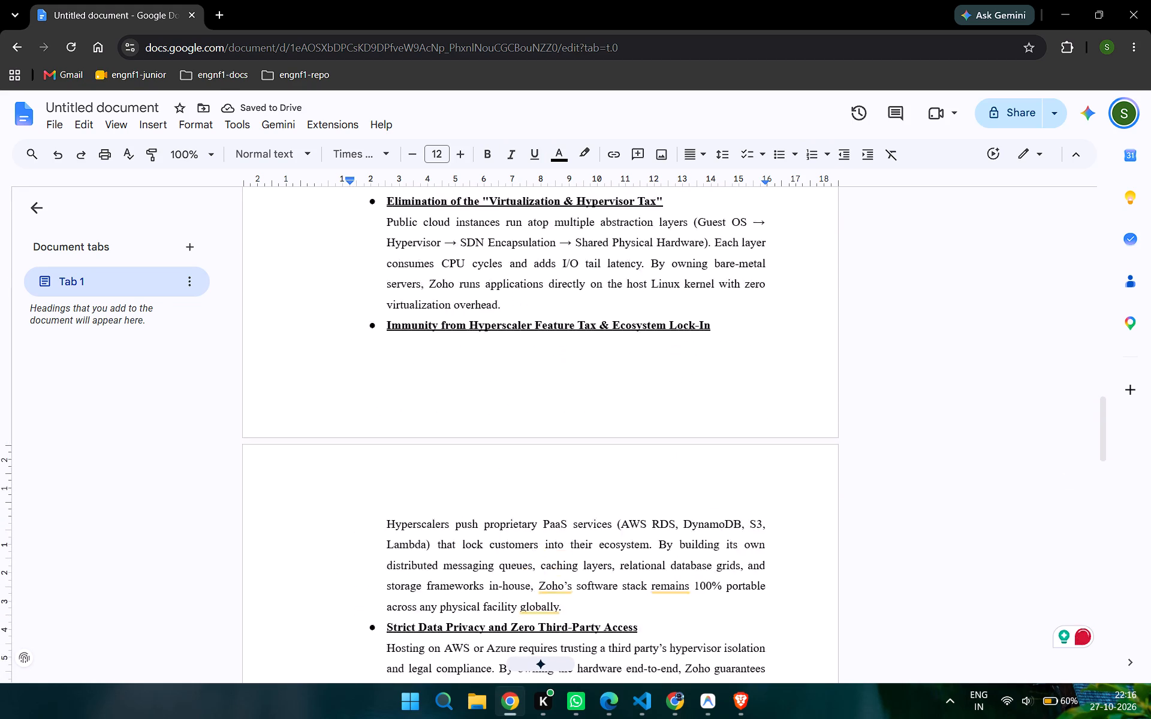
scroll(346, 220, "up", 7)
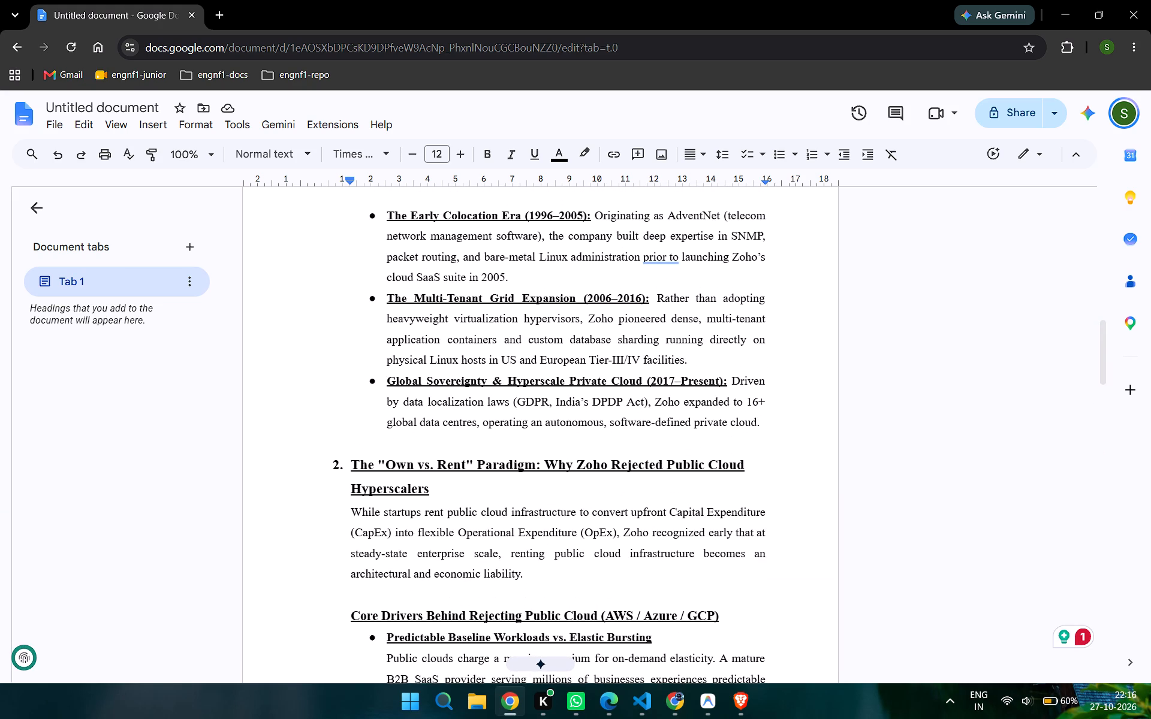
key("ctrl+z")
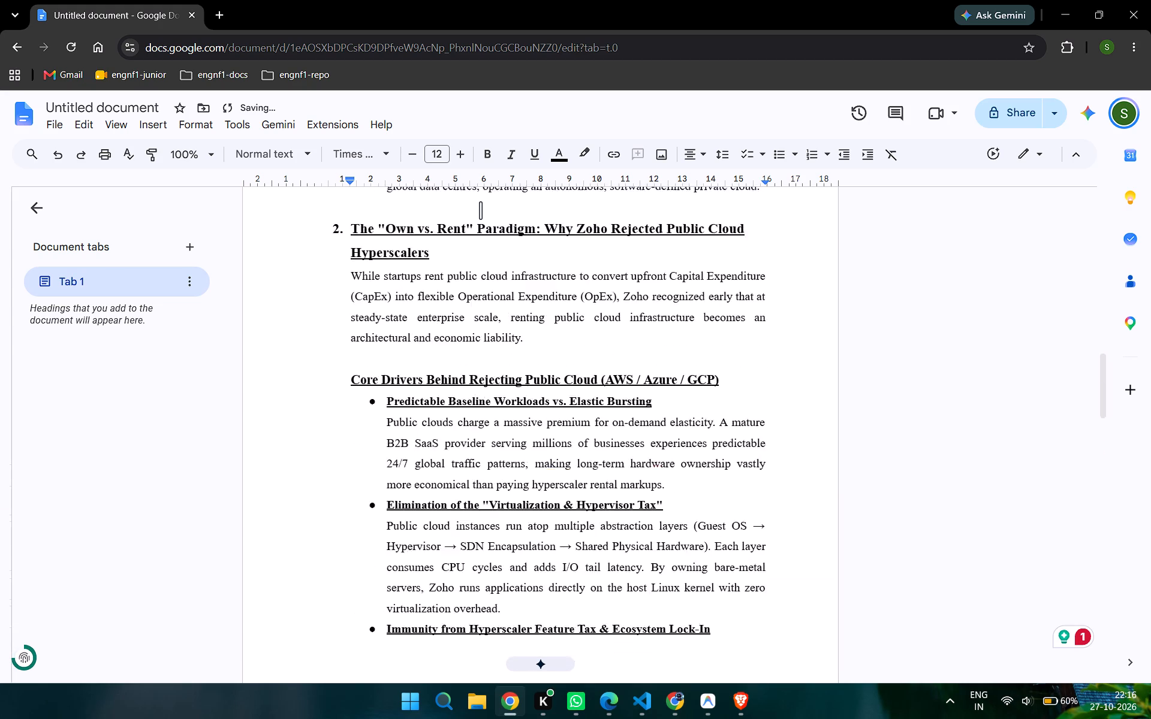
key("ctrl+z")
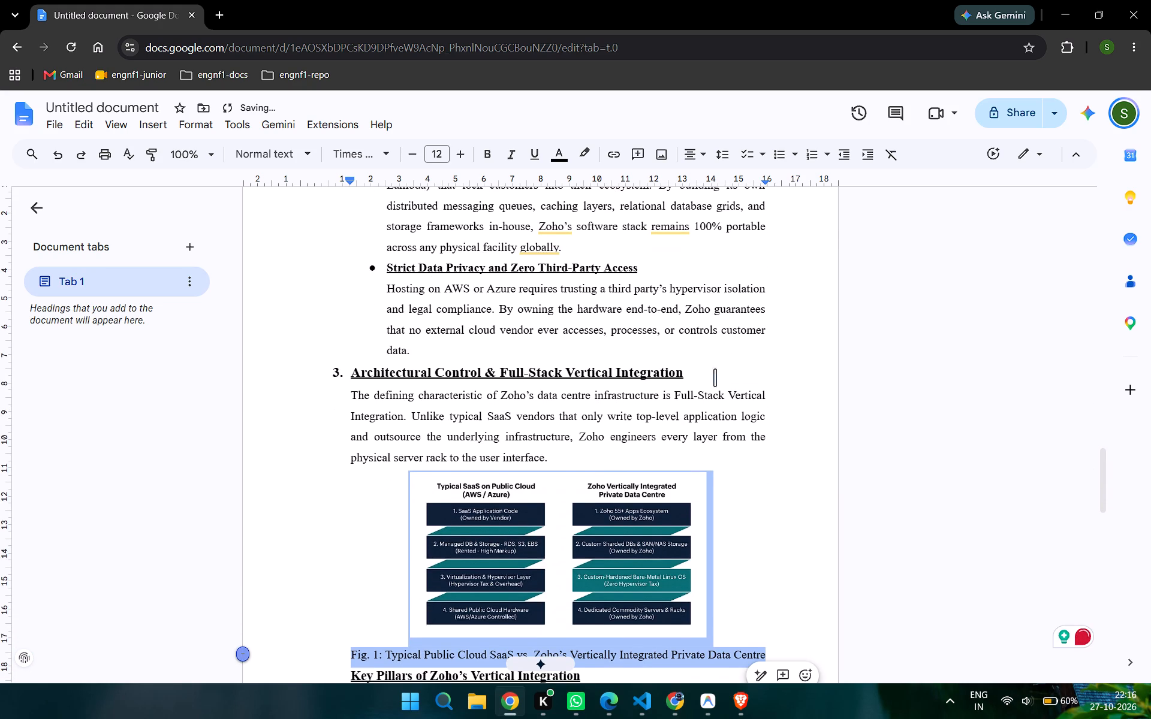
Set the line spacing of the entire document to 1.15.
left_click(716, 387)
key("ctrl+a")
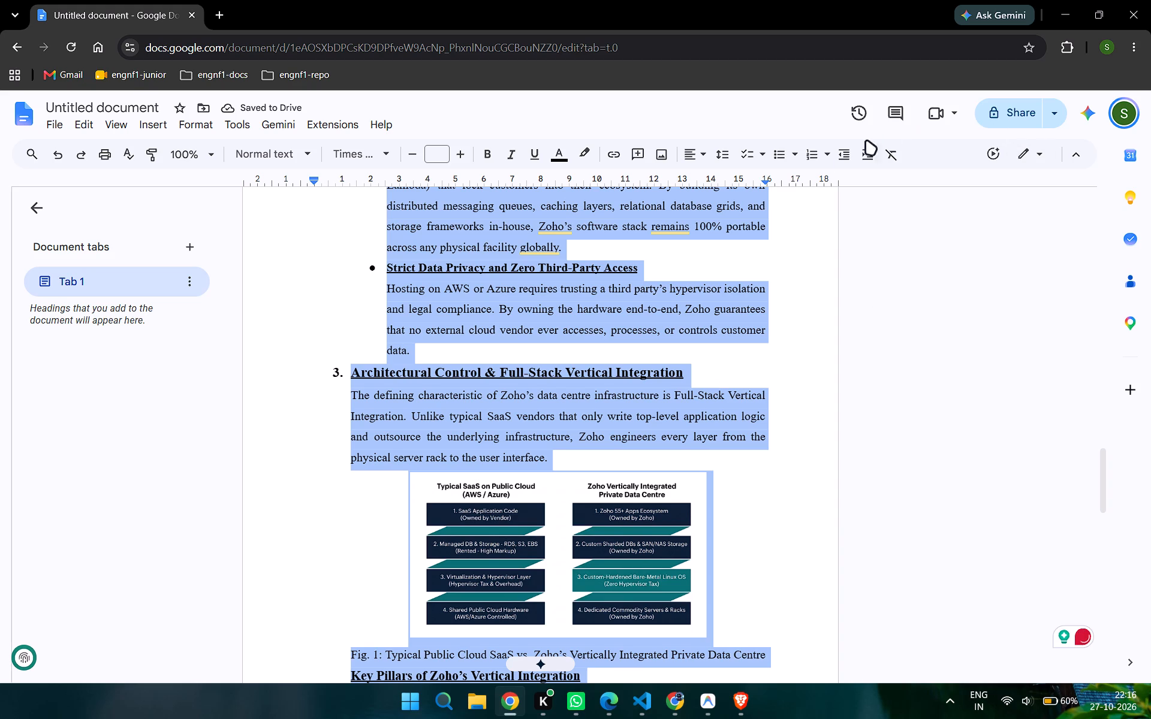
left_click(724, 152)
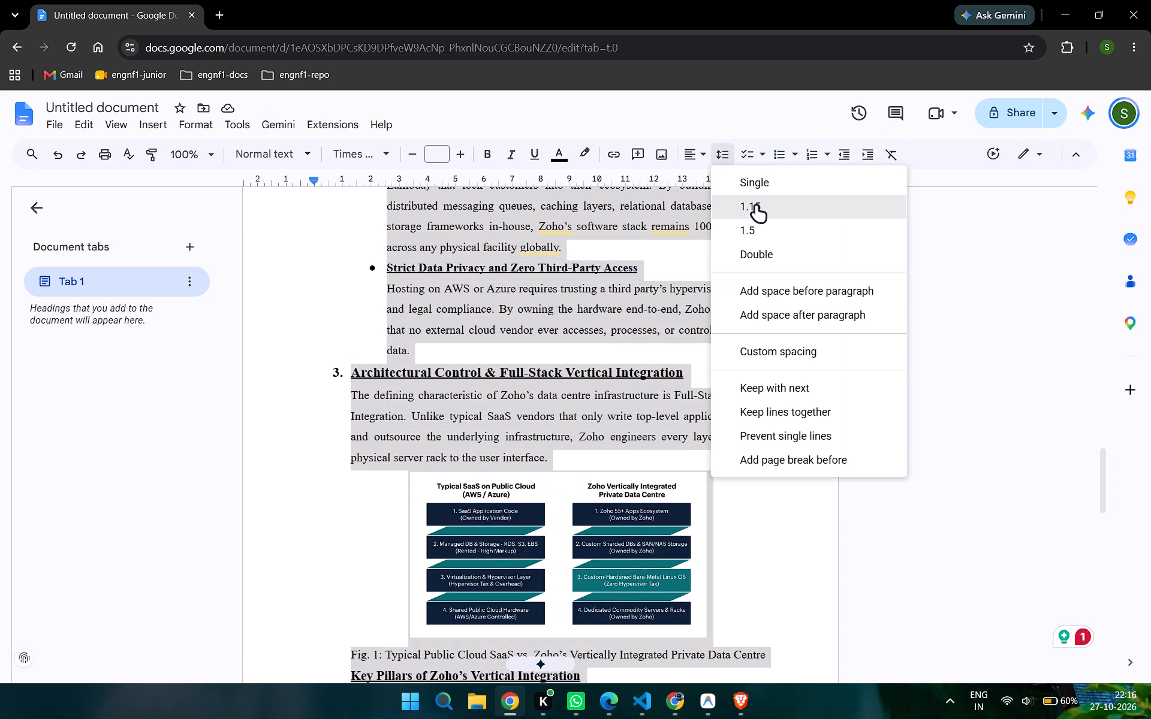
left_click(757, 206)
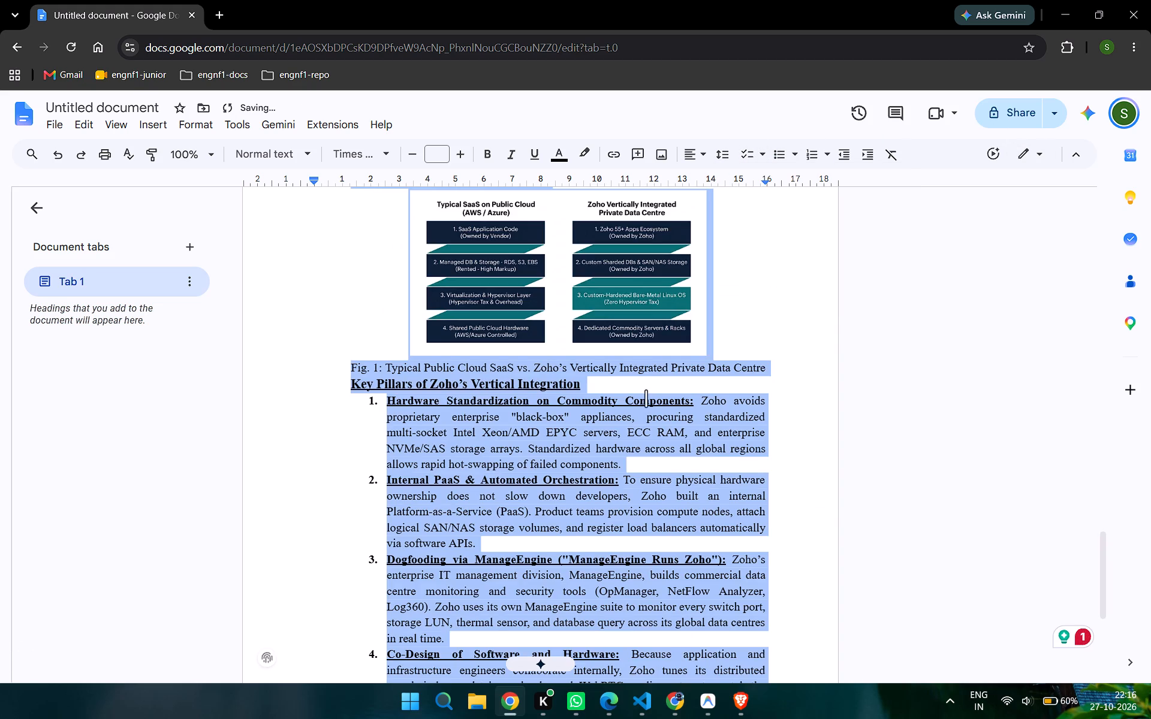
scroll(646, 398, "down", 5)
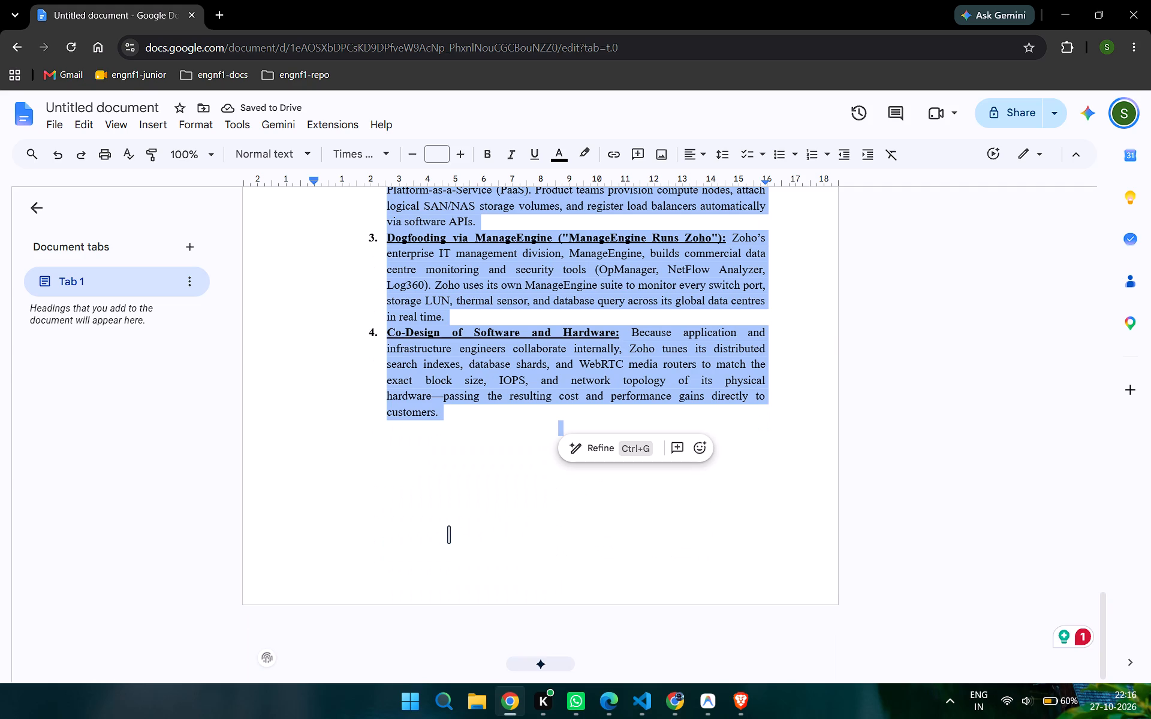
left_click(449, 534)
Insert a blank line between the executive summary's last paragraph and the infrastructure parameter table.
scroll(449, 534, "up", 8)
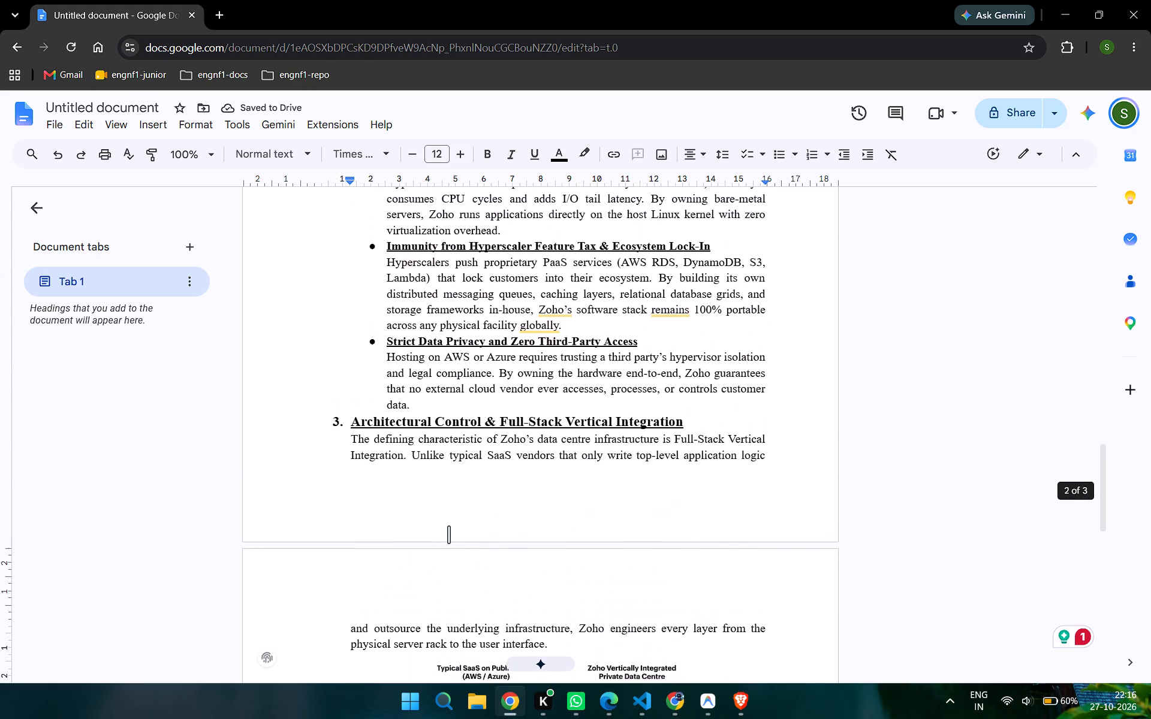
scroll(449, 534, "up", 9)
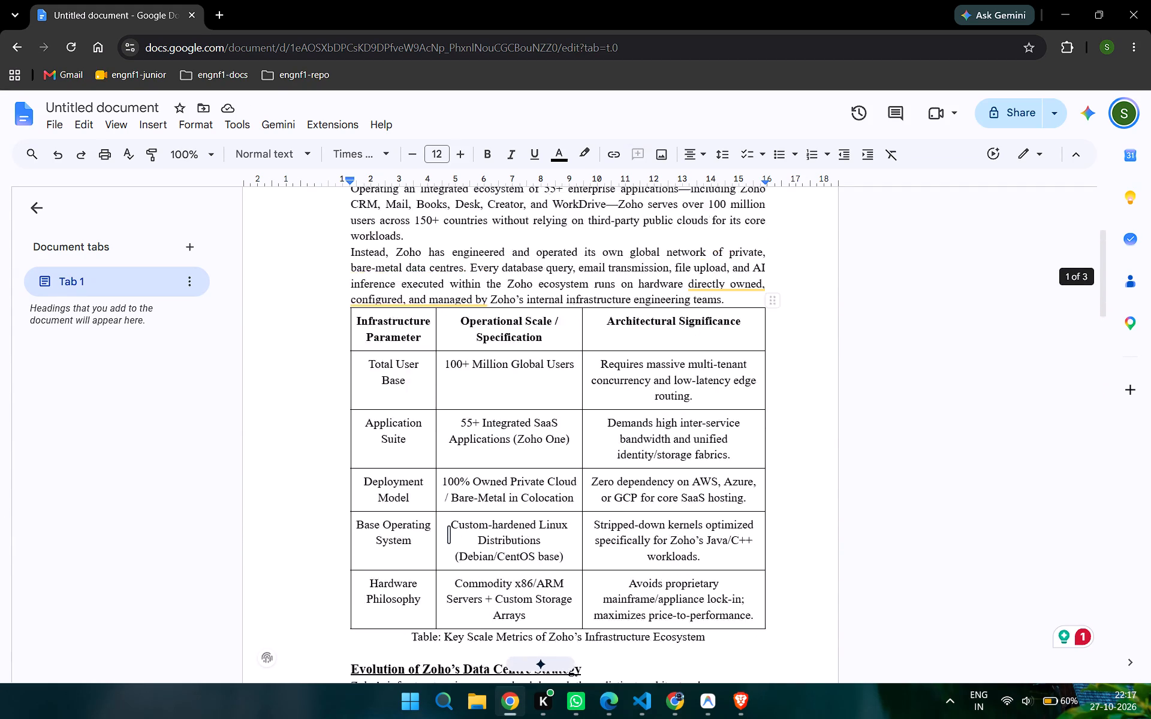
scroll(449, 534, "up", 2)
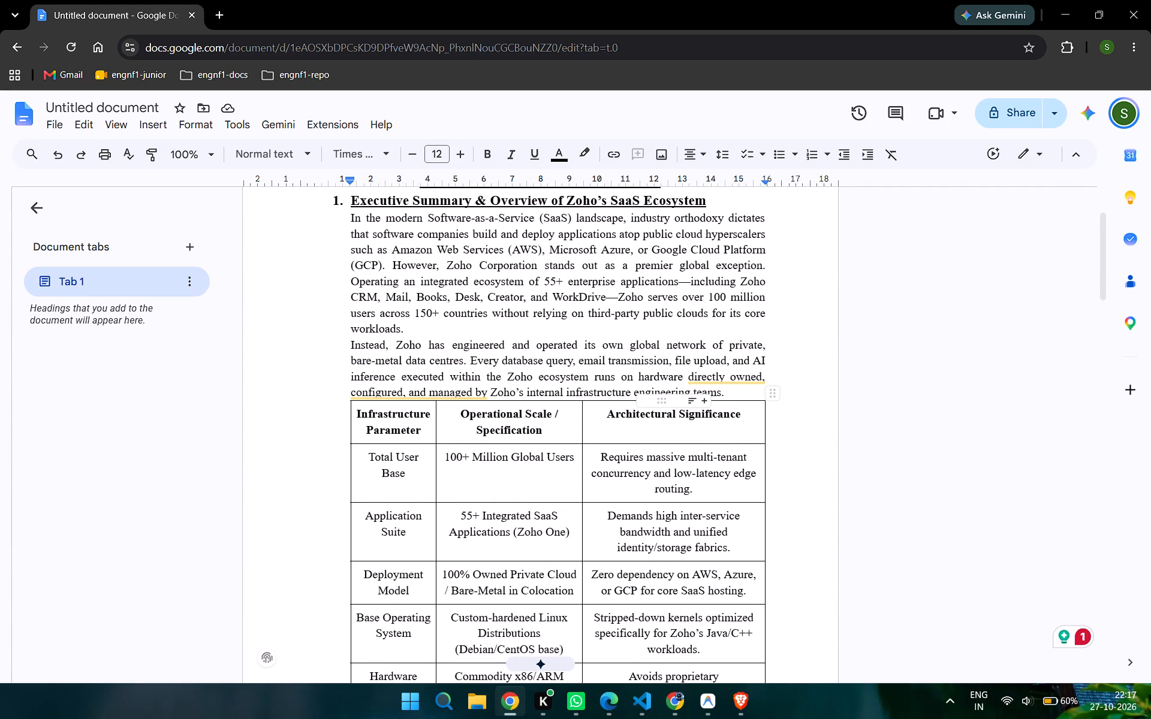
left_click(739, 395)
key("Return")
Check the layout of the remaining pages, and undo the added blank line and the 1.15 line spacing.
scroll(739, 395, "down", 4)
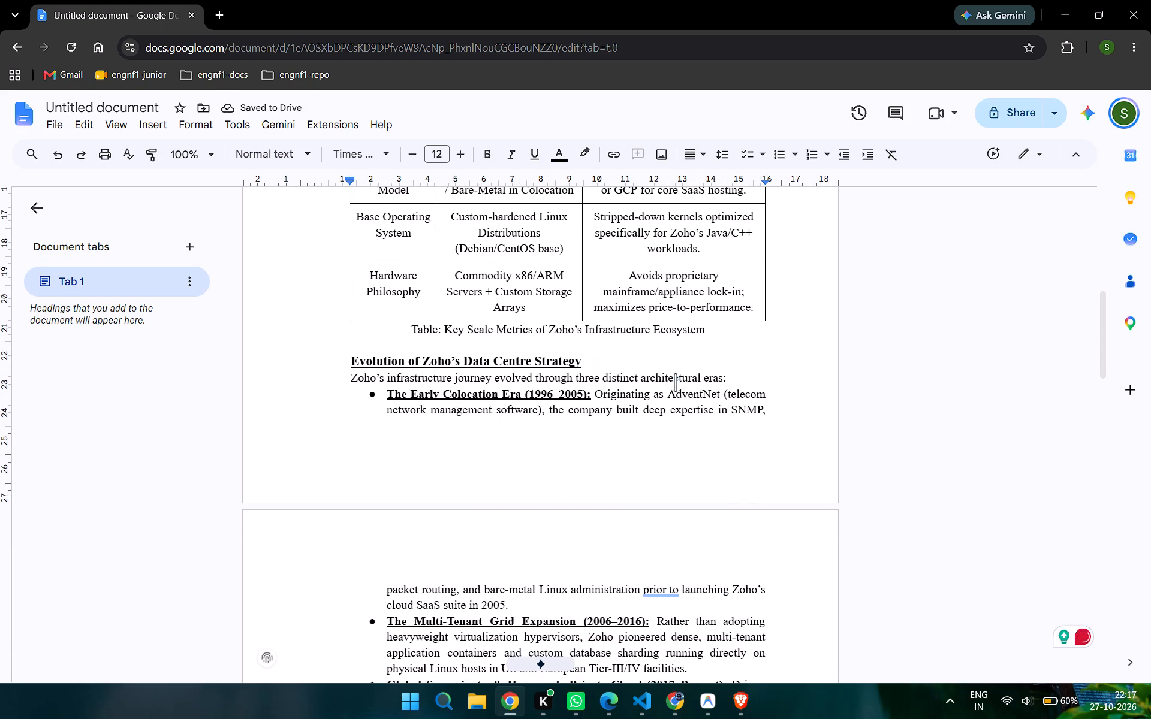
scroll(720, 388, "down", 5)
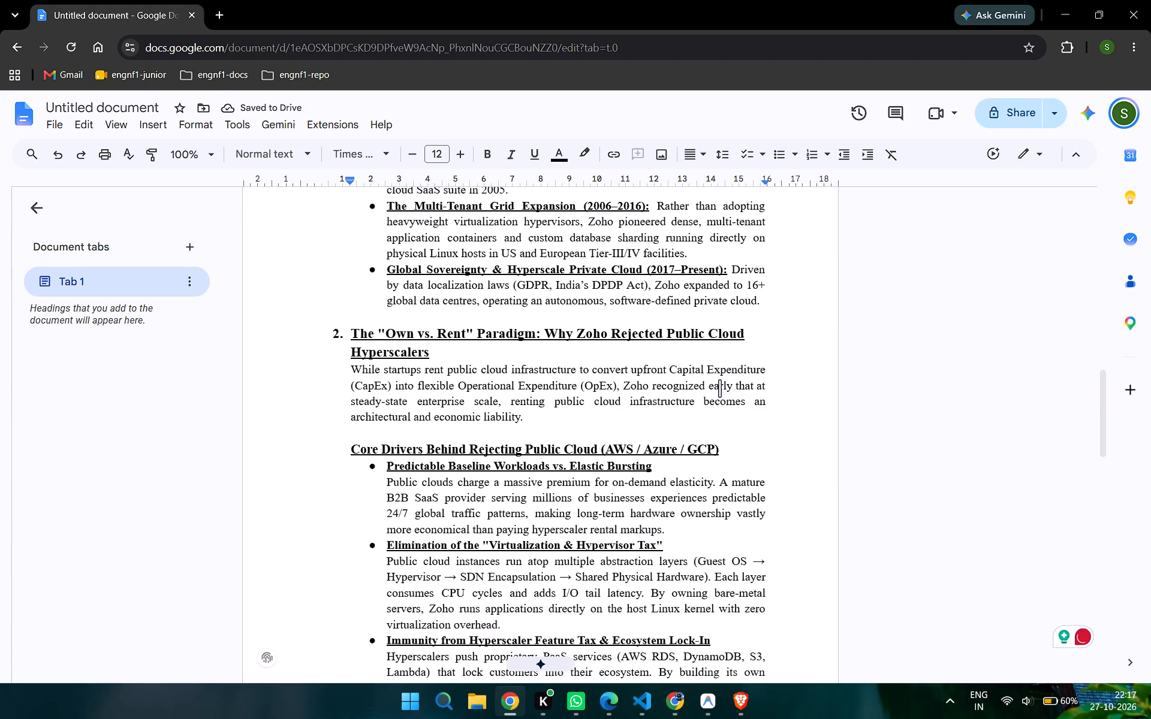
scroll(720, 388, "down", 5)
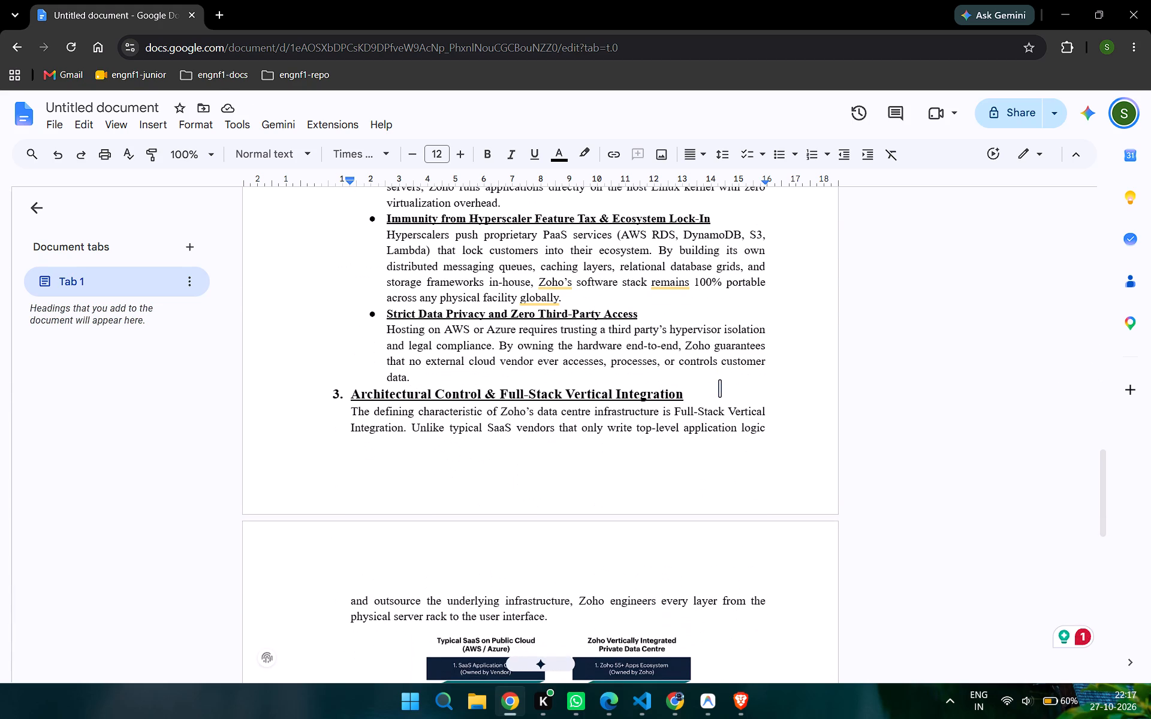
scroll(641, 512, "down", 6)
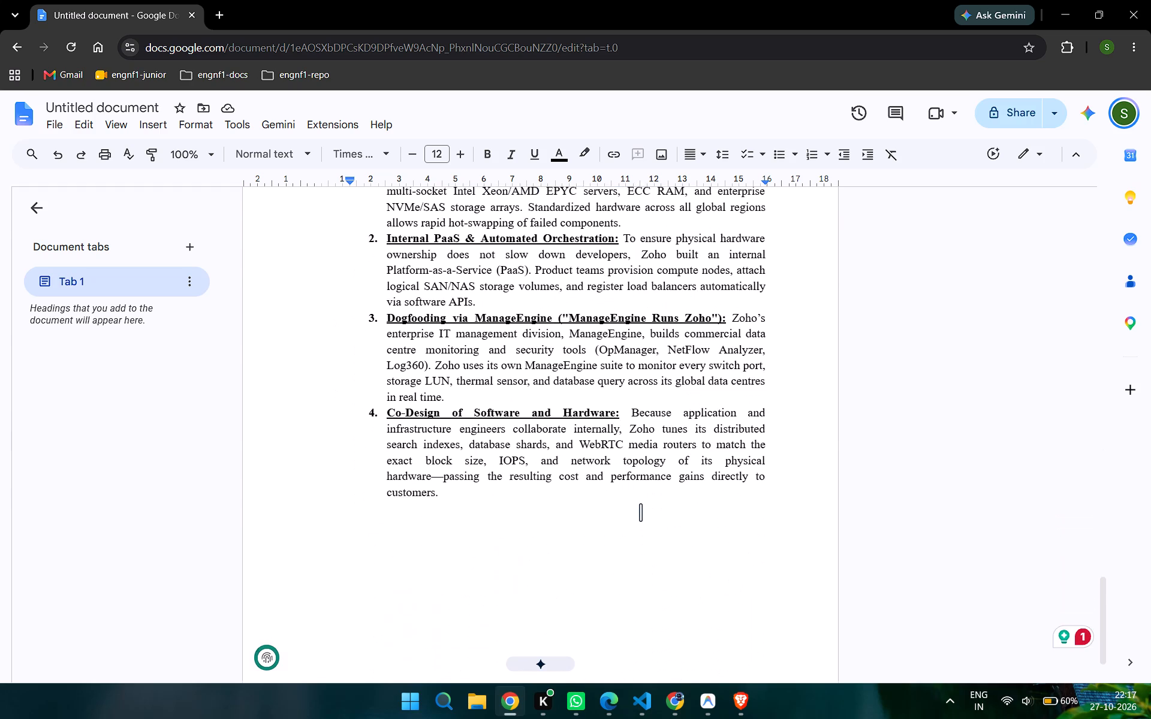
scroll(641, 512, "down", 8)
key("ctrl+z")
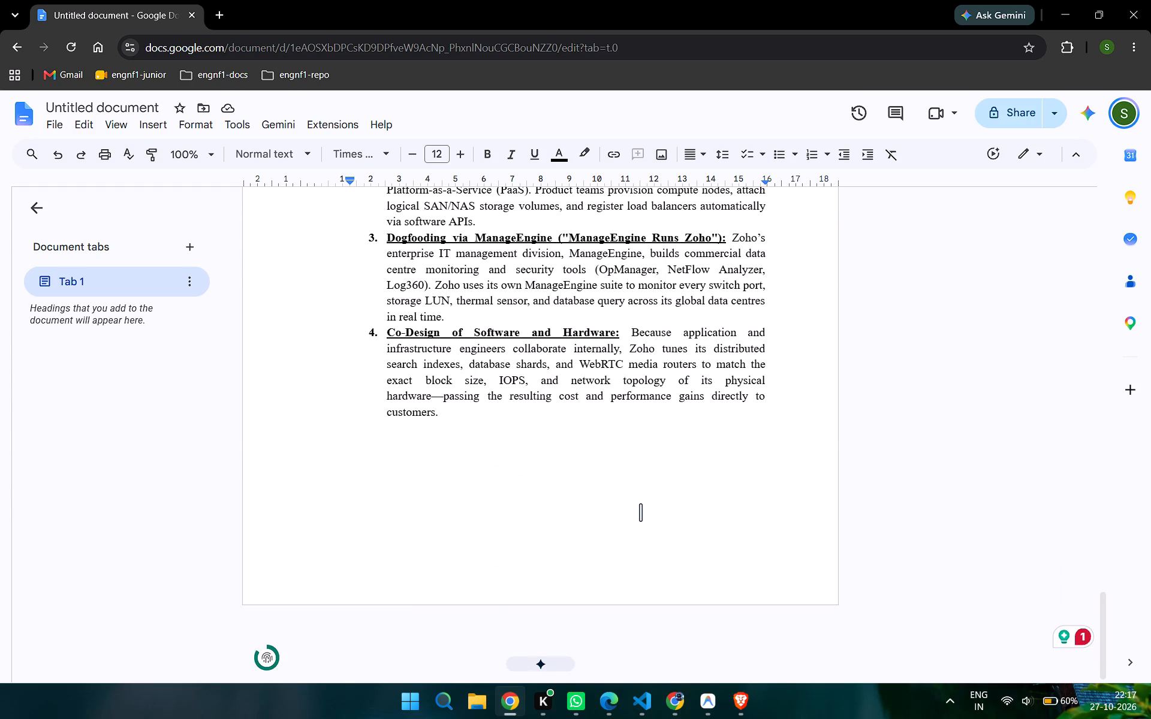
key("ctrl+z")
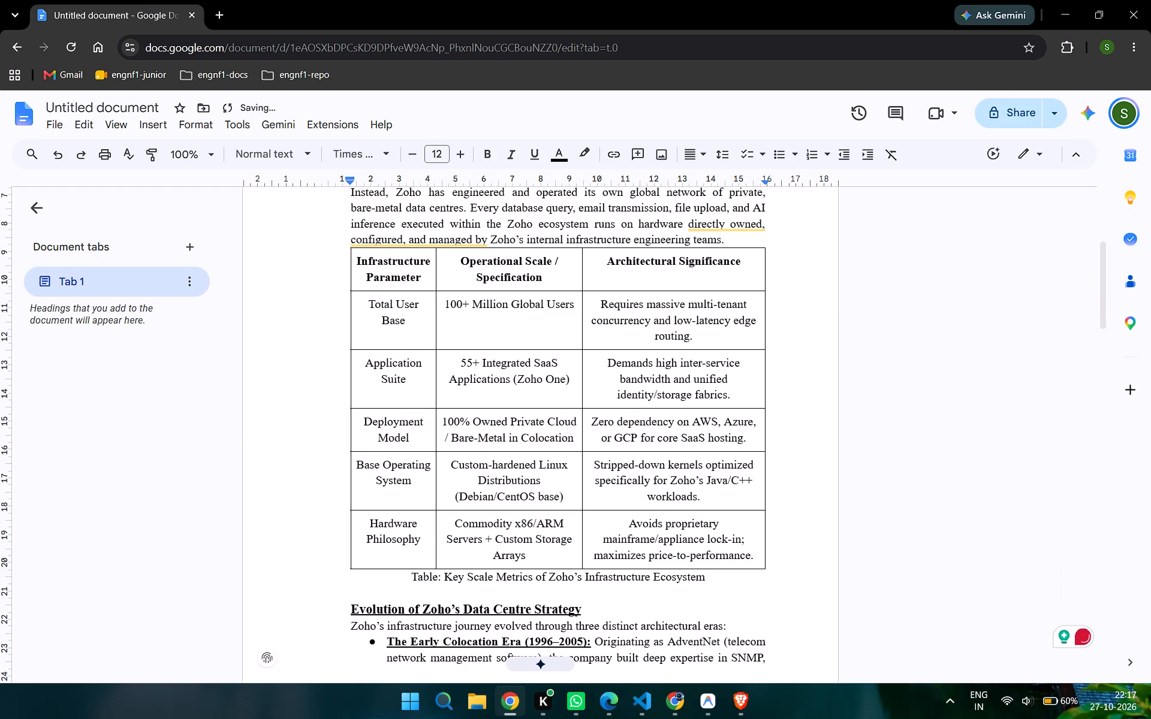
Review the document's layout and page breaks from the infrastructure table through the last page.
scroll(641, 512, "down", 3)
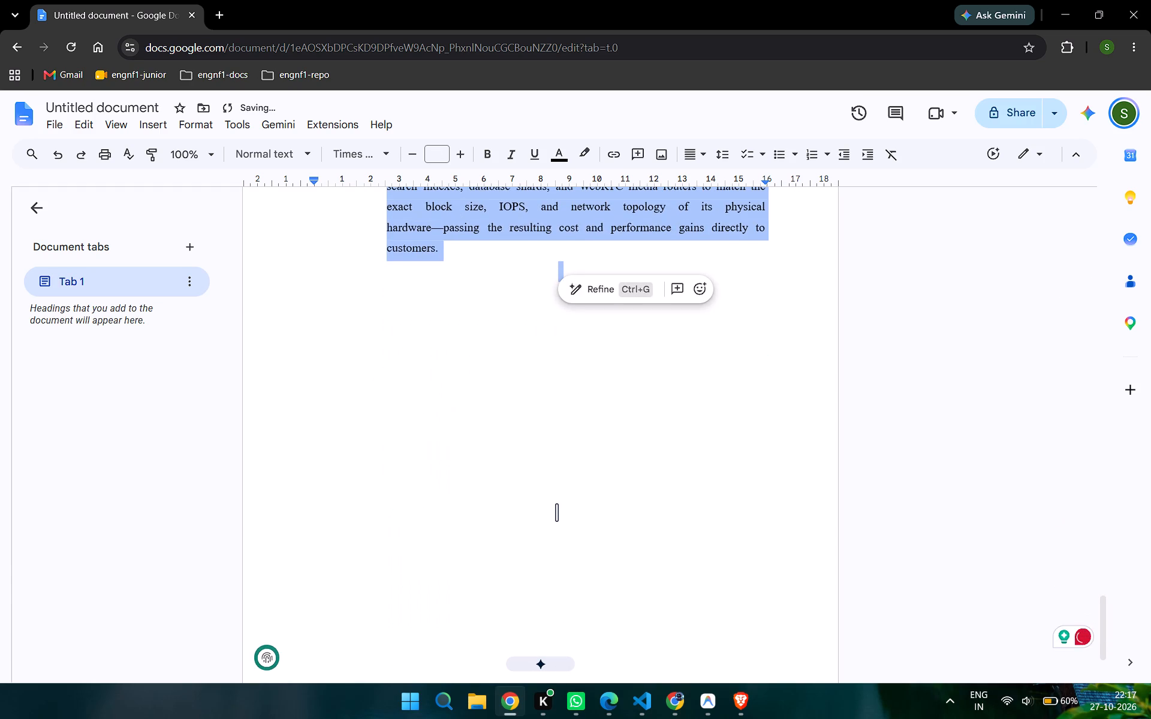
left_click(557, 512)
scroll(557, 512, "up", 12)
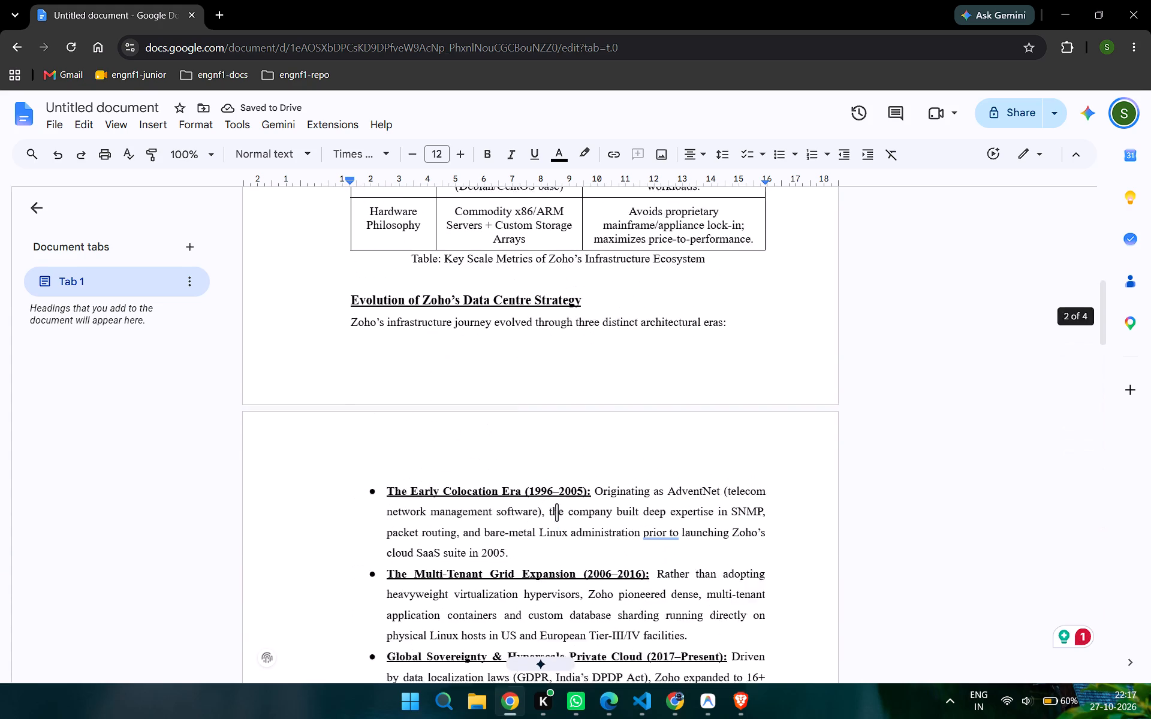
scroll(557, 512, "up", 6)
scroll(557, 512, "down", 5)
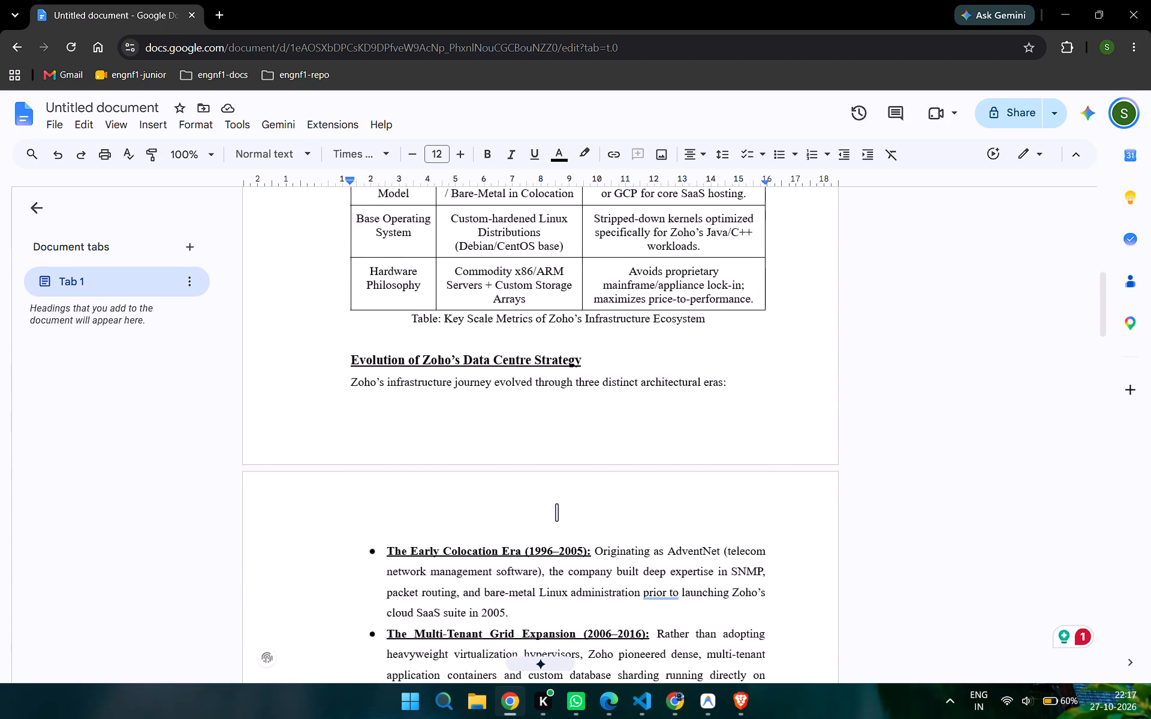
scroll(557, 512, "down", 10)
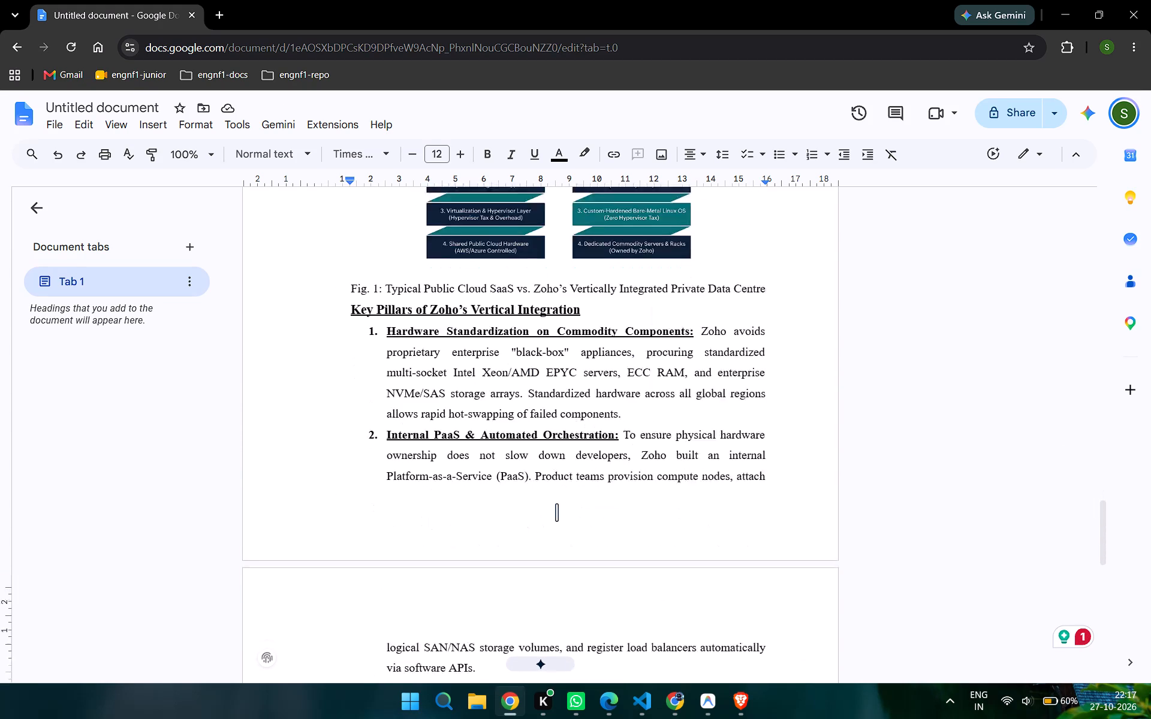
scroll(557, 512, "down", 9)
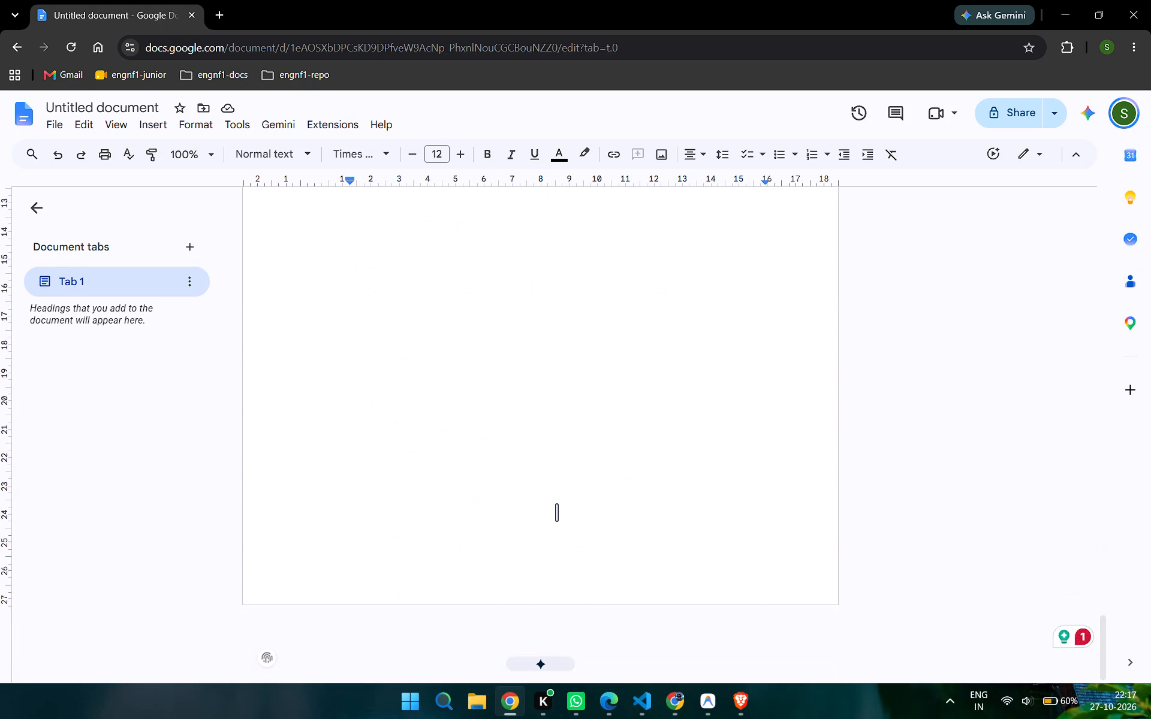
scroll(557, 512, "down", 1)
Download a copy of the document.
left_click(61, 128)
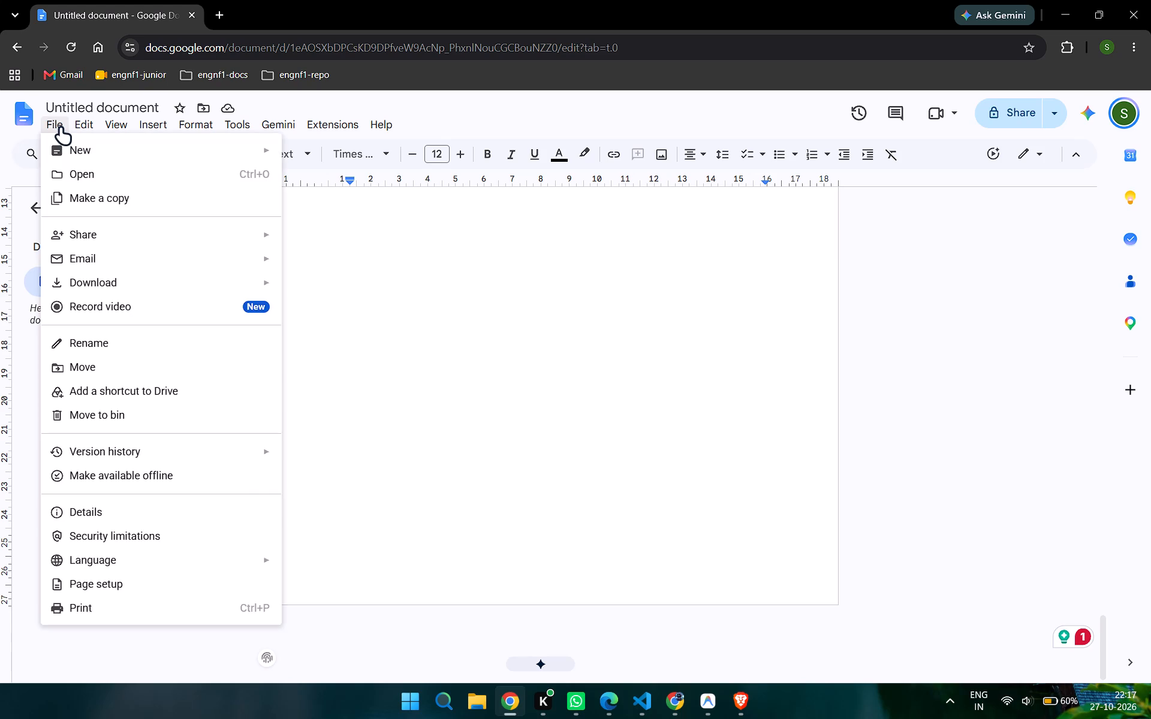
left_click(148, 279)
left_click(345, 308)
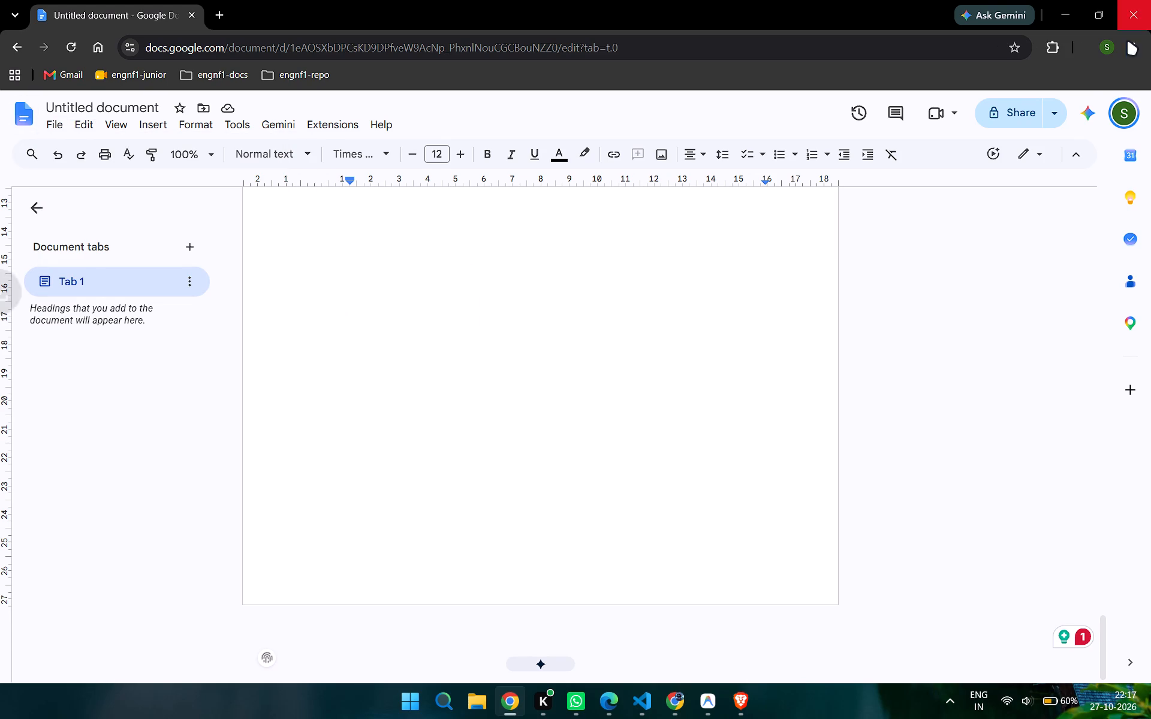
Open the downloaded PDF and examine its layout and page breaks from the title page through the last page.
left_click(977, 89)
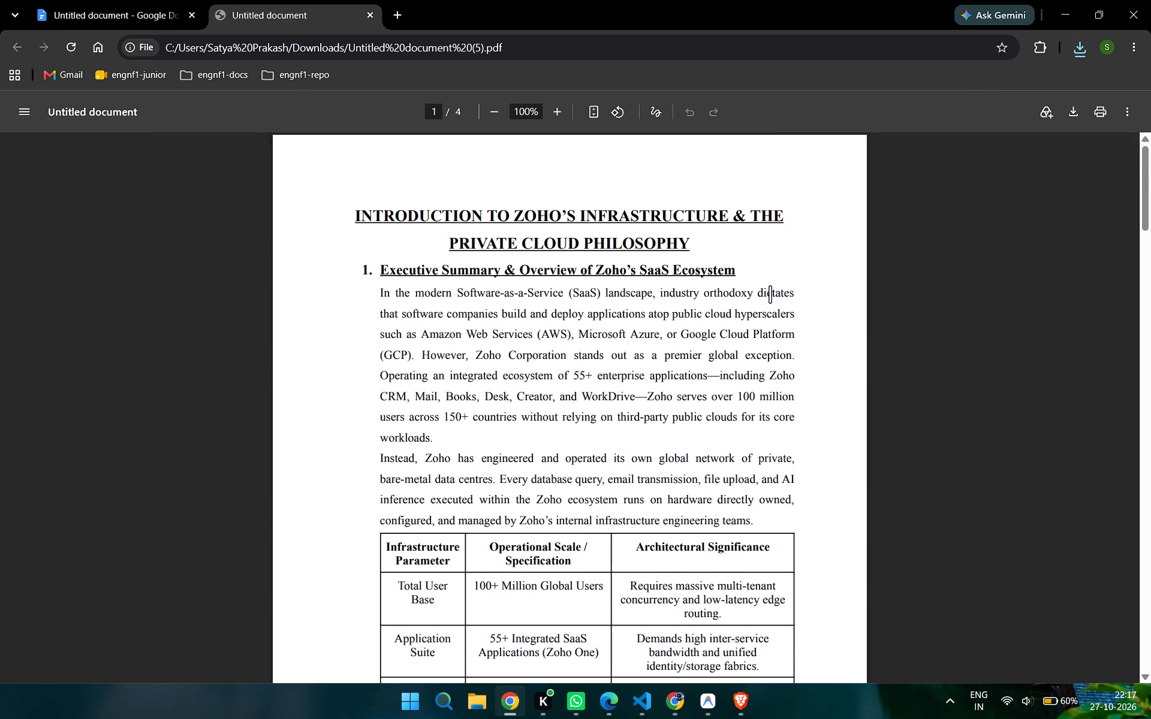
scroll(770, 294, "down", 5)
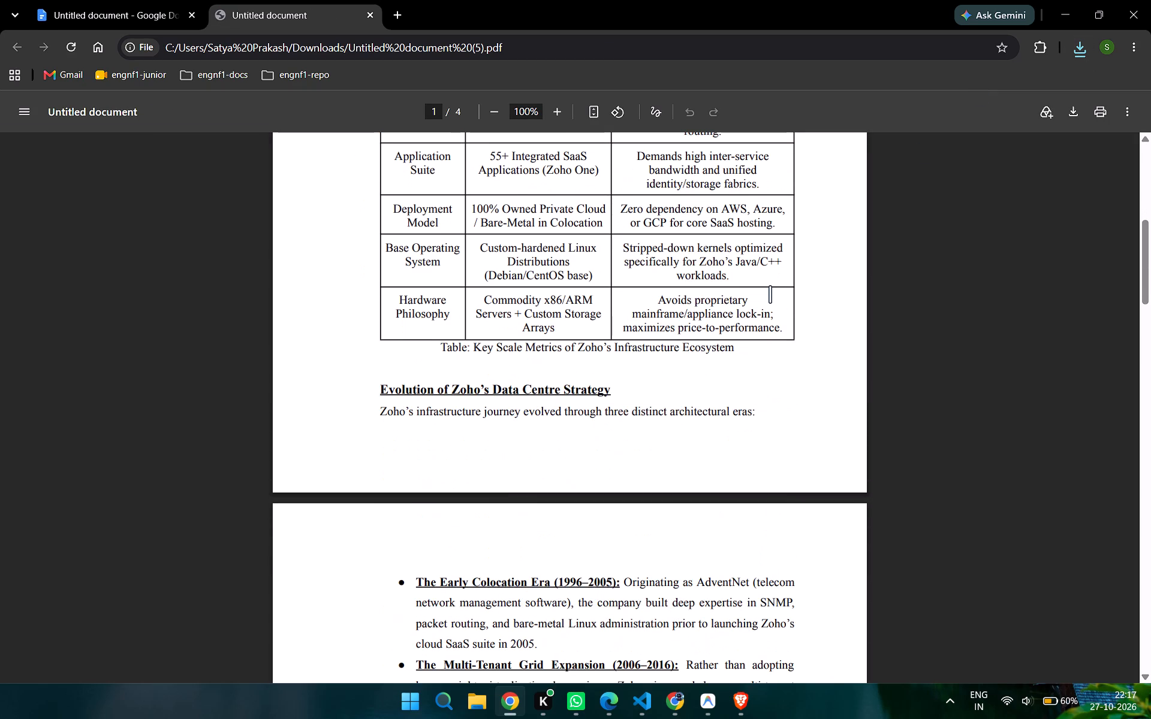
scroll(770, 294, "down", 7)
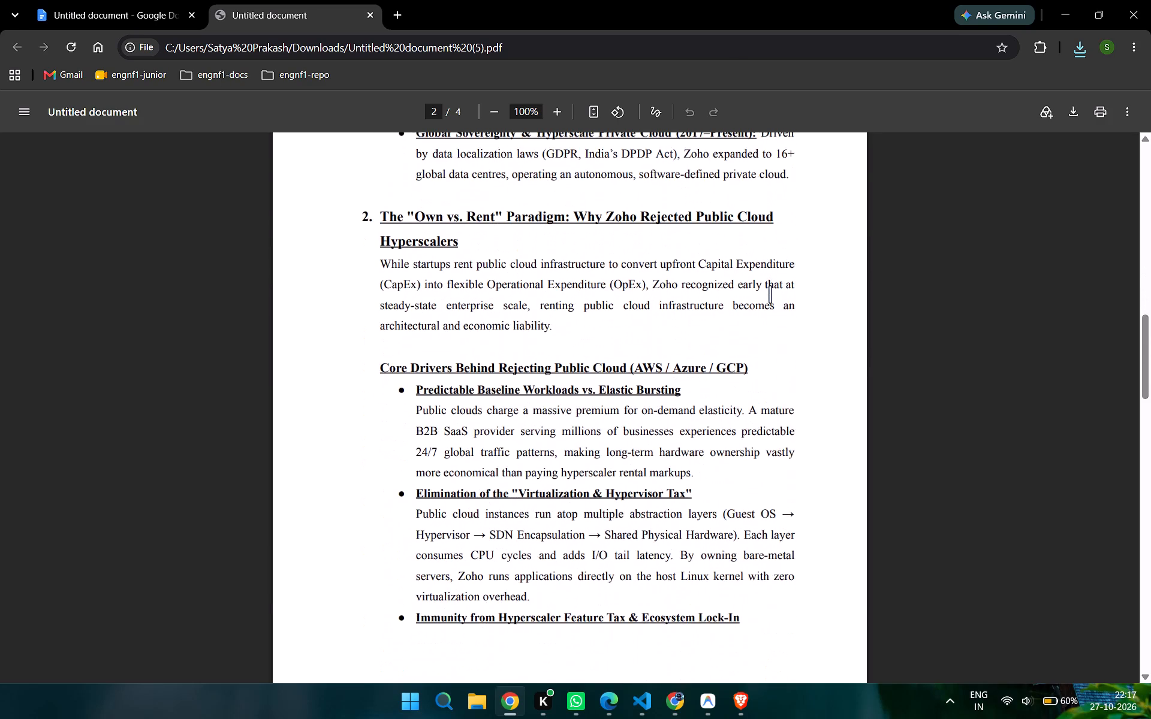
scroll(770, 294, "down", 10)
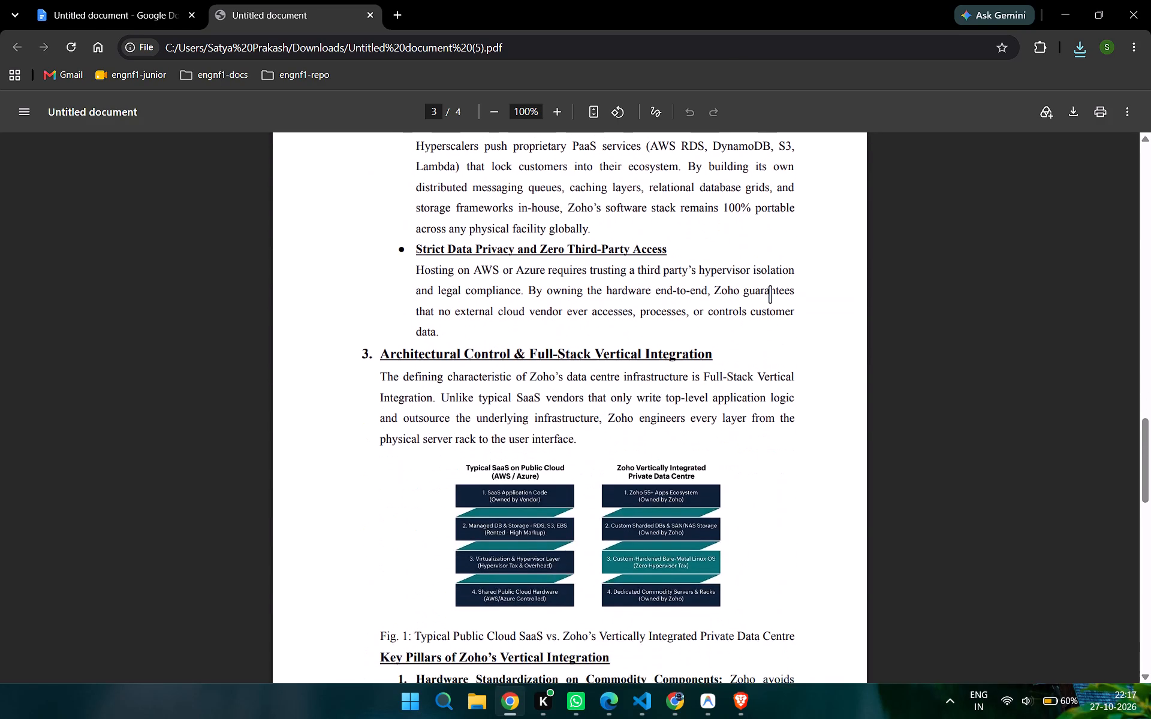
scroll(770, 294, "down", 10)
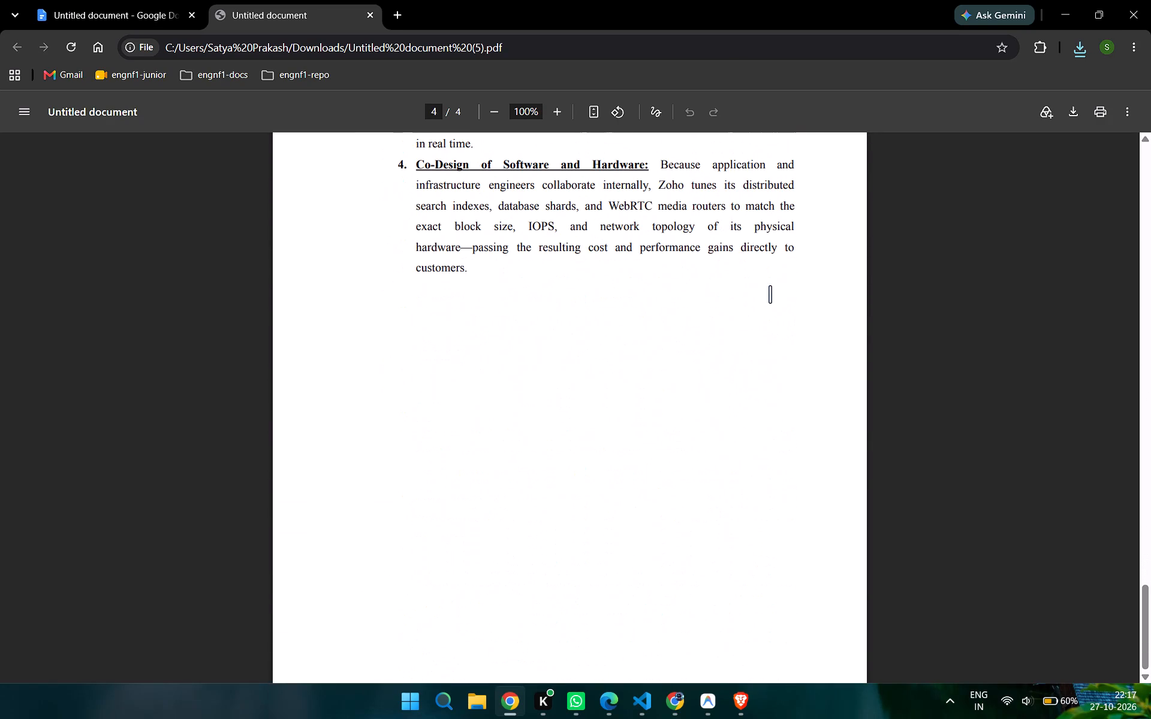
scroll(770, 294, "down", 4)
scroll(770, 294, "up", 19)
scroll(770, 294, "up", 8)
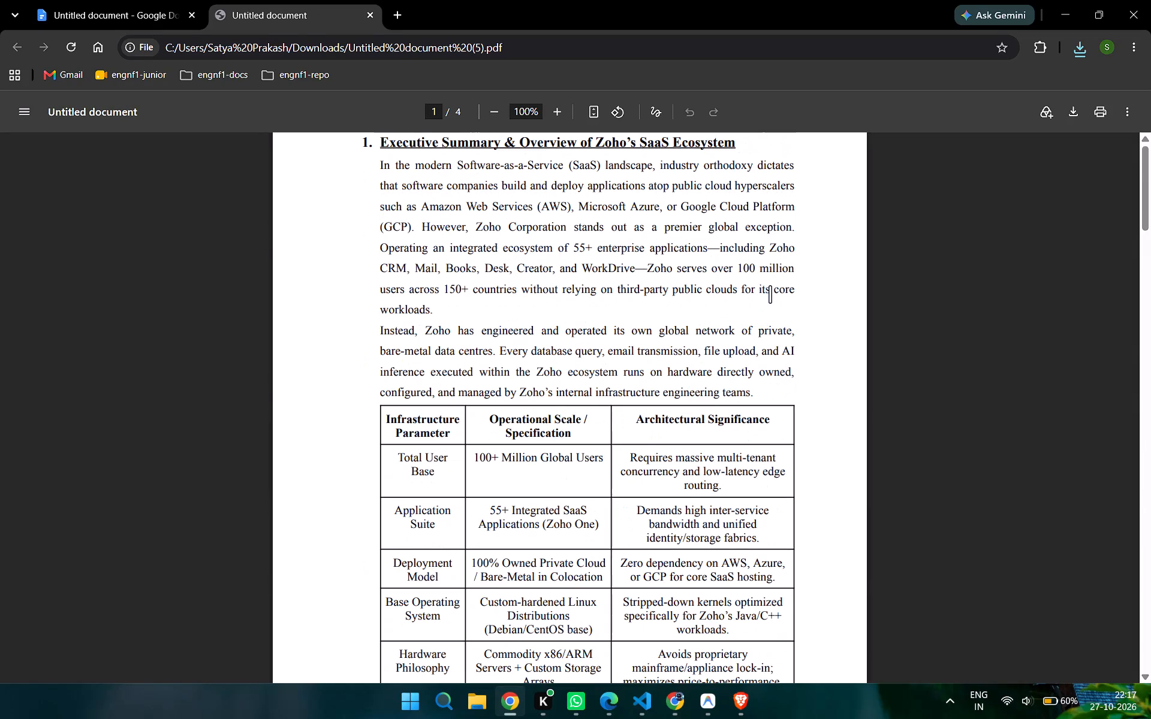
scroll(770, 294, "down", 15)
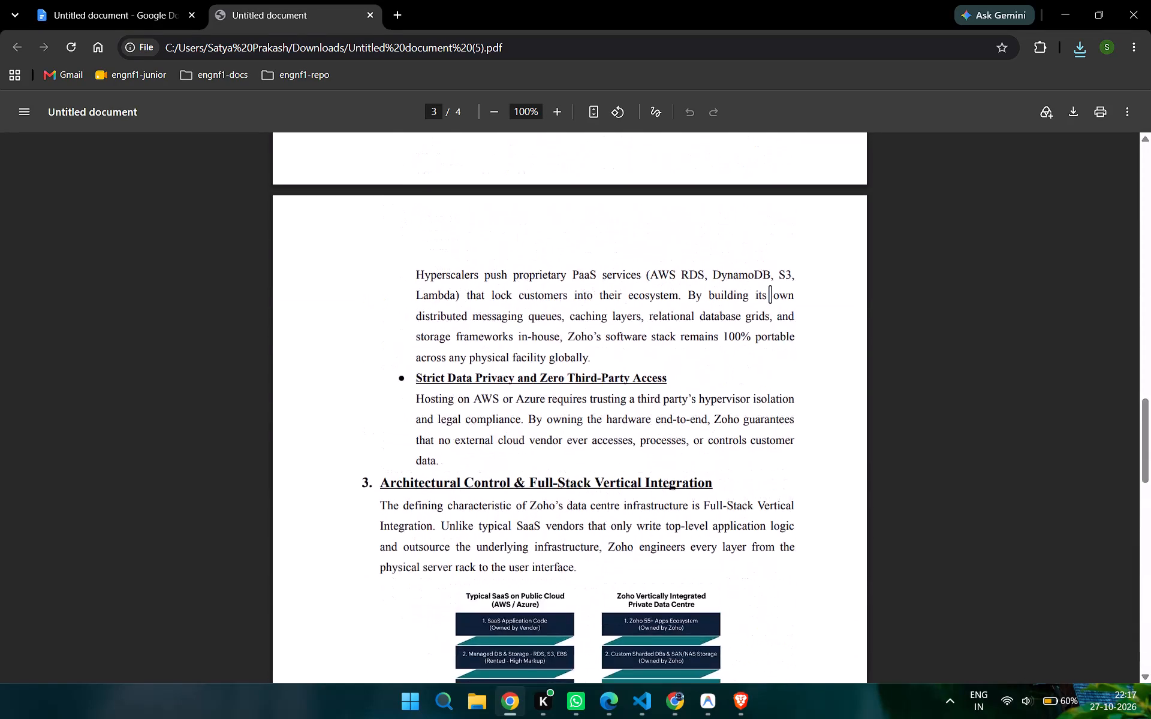
scroll(770, 294, "down", 2)
scroll(770, 294, "right", 1)
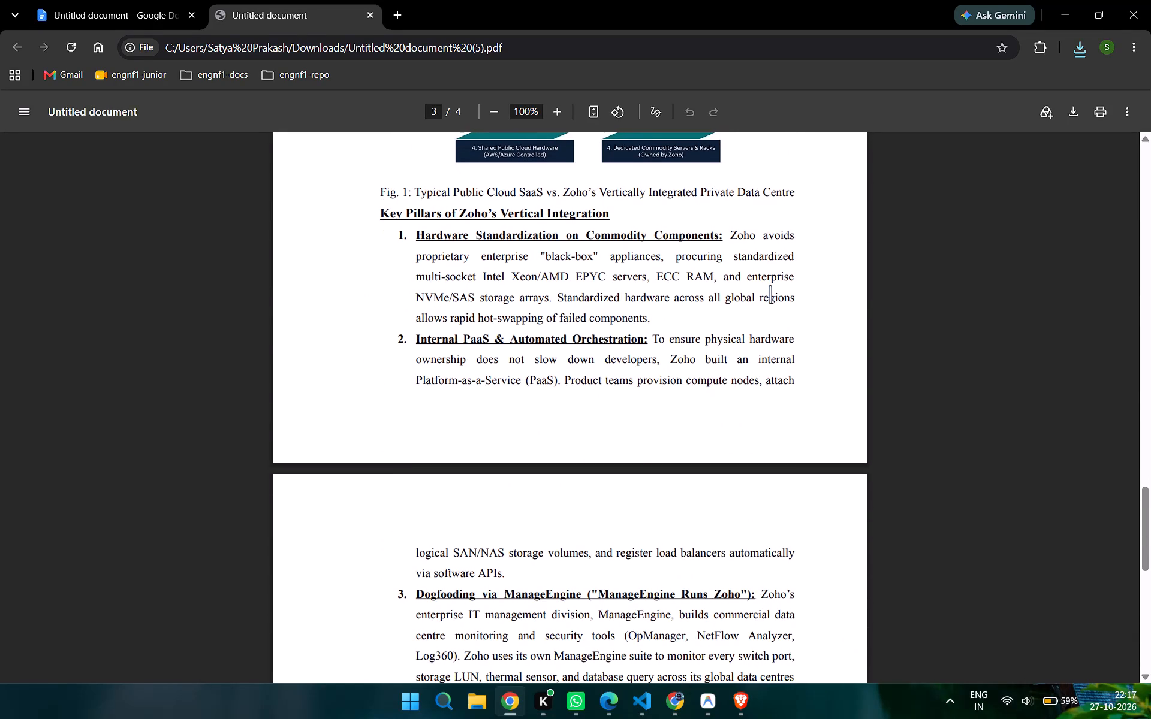
scroll(770, 294, "right", 1)
scroll(770, 294, "down", 7)
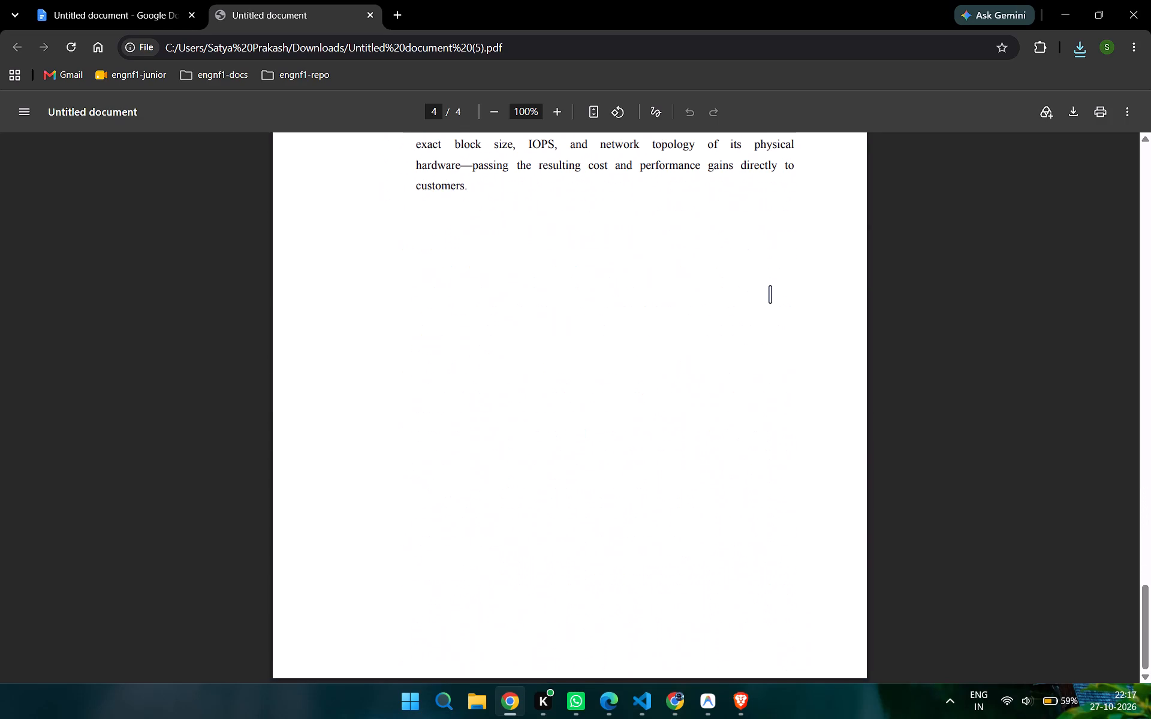
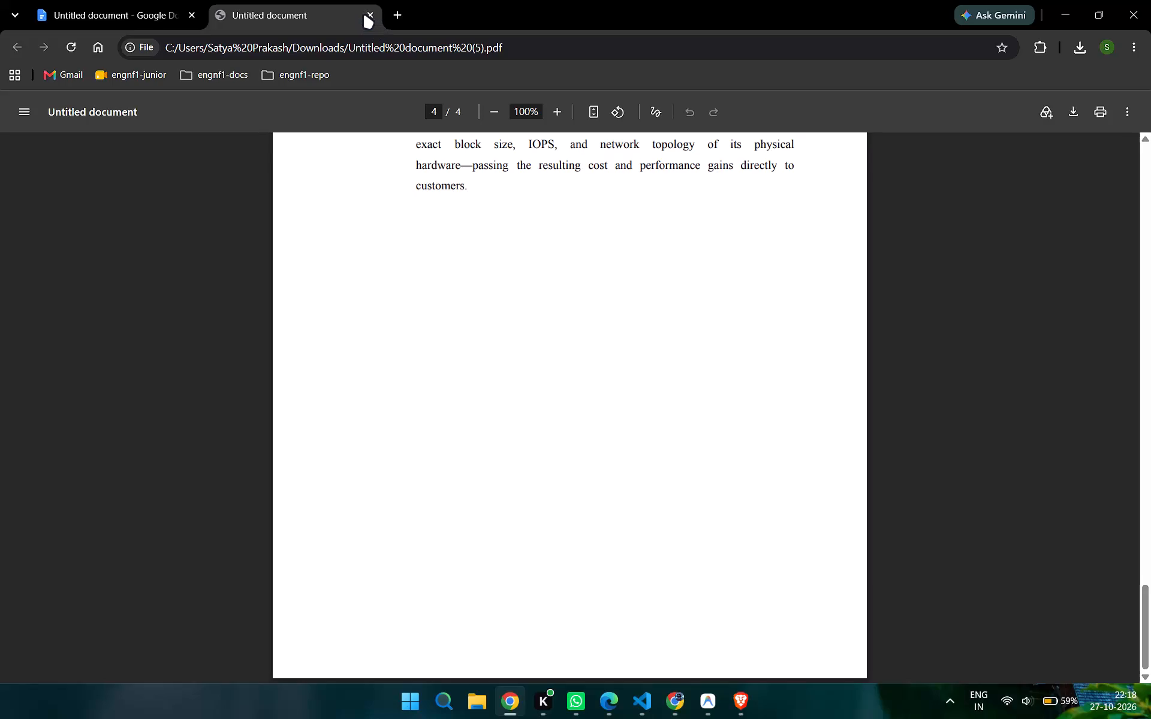
Close the exported PDF and look over the full document once more, from the last page to the title and back.
left_click(364, 16)
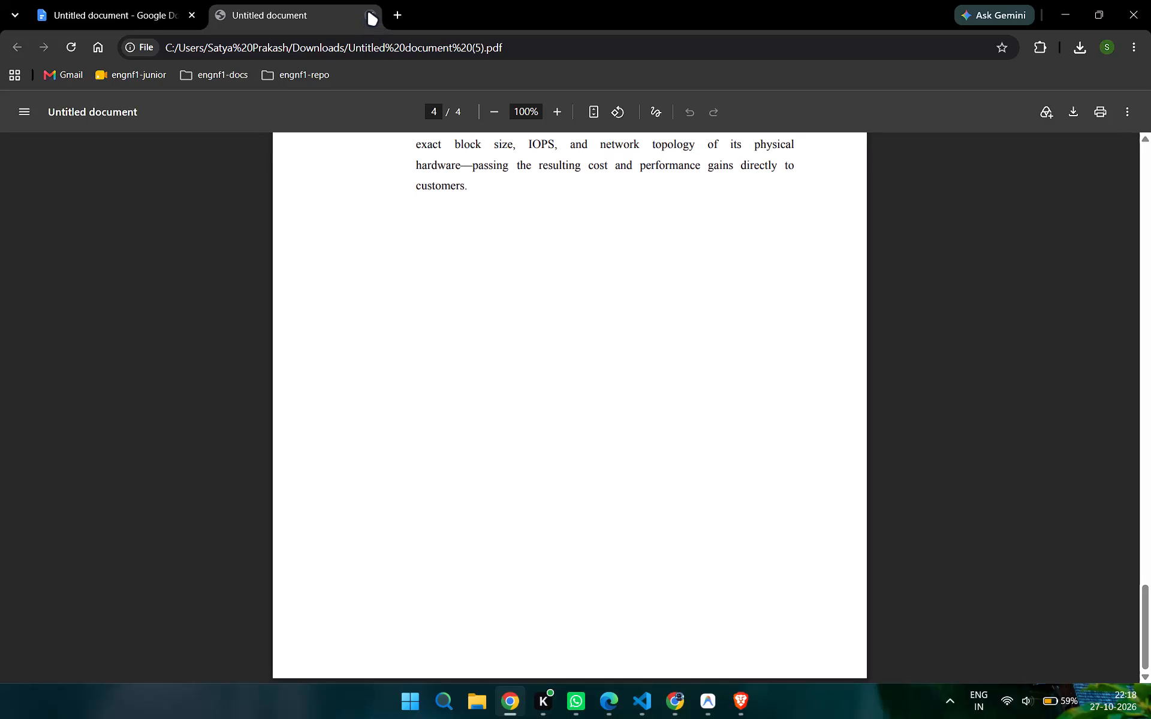
left_click(368, 13)
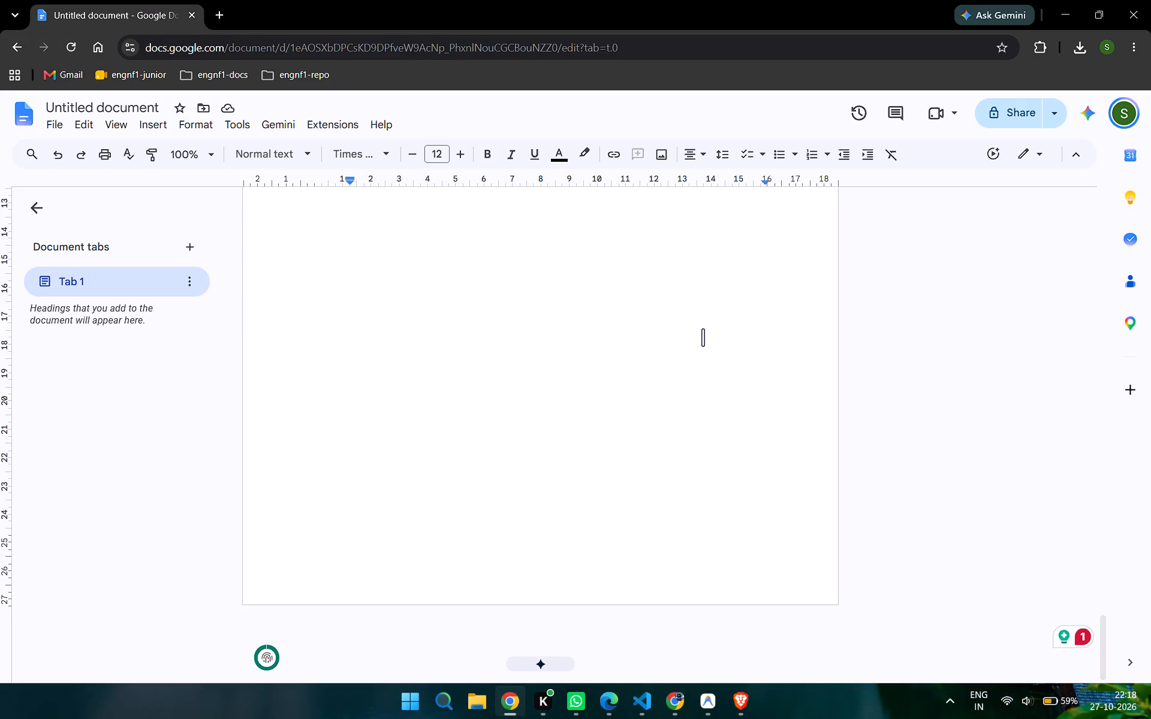
scroll(703, 337, "up", 9)
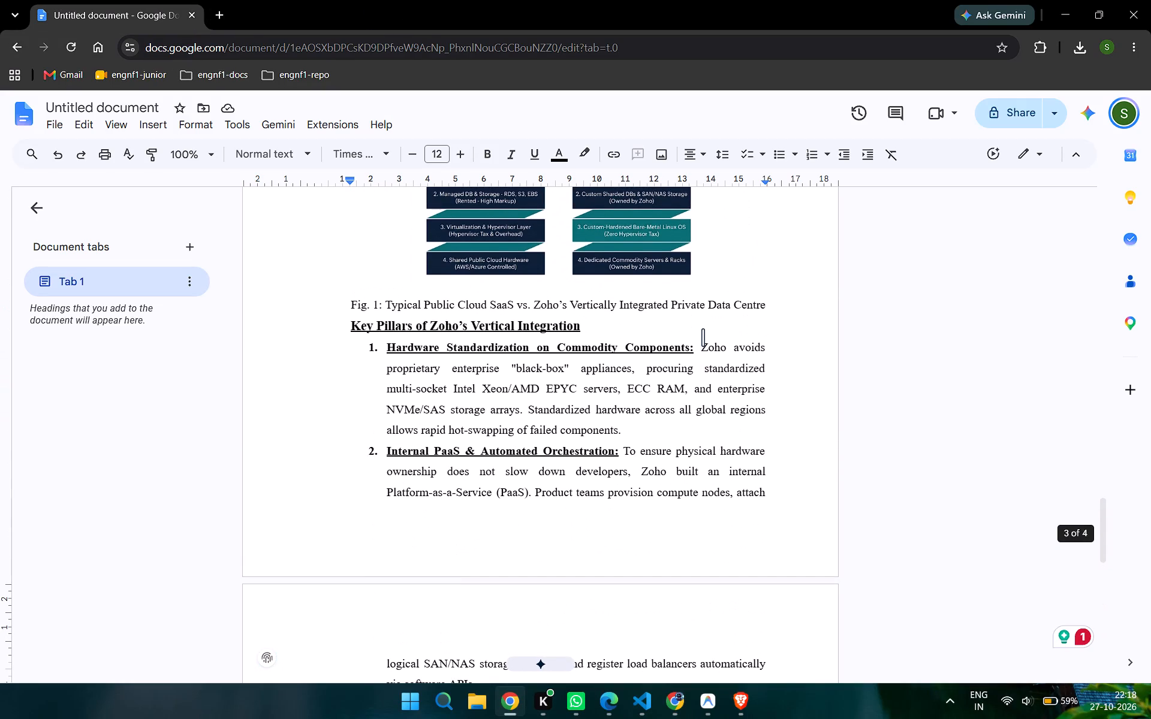
scroll(703, 337, "up", 7)
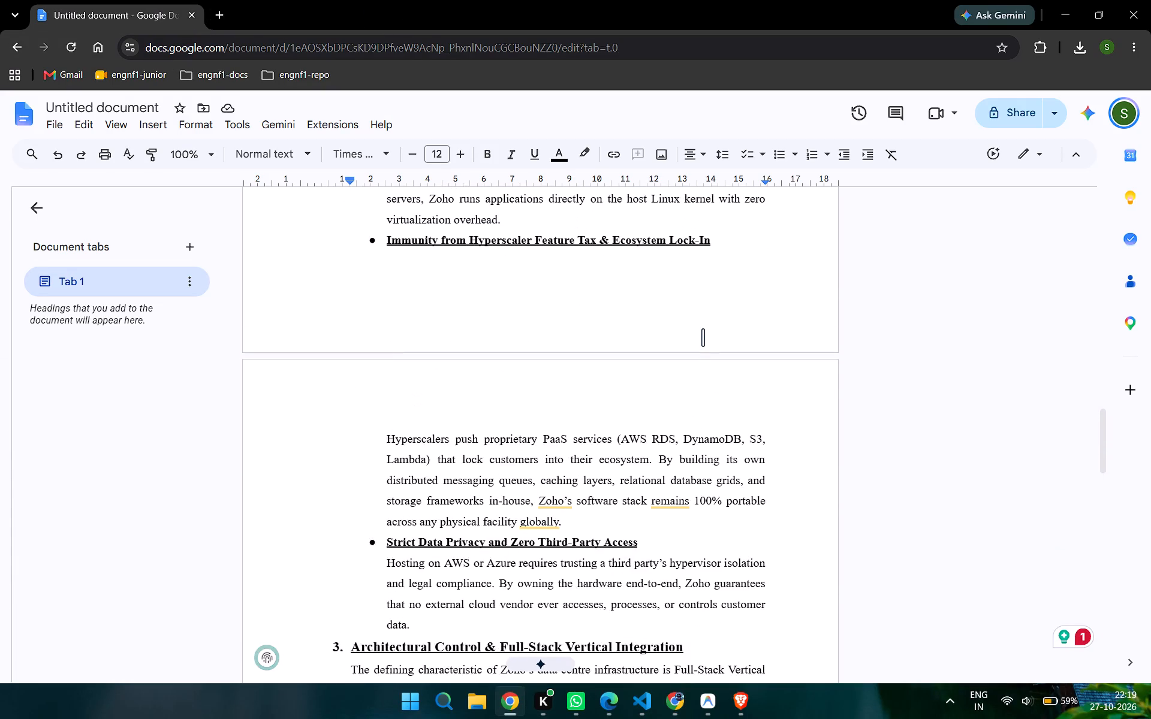
scroll(703, 337, "up", 14)
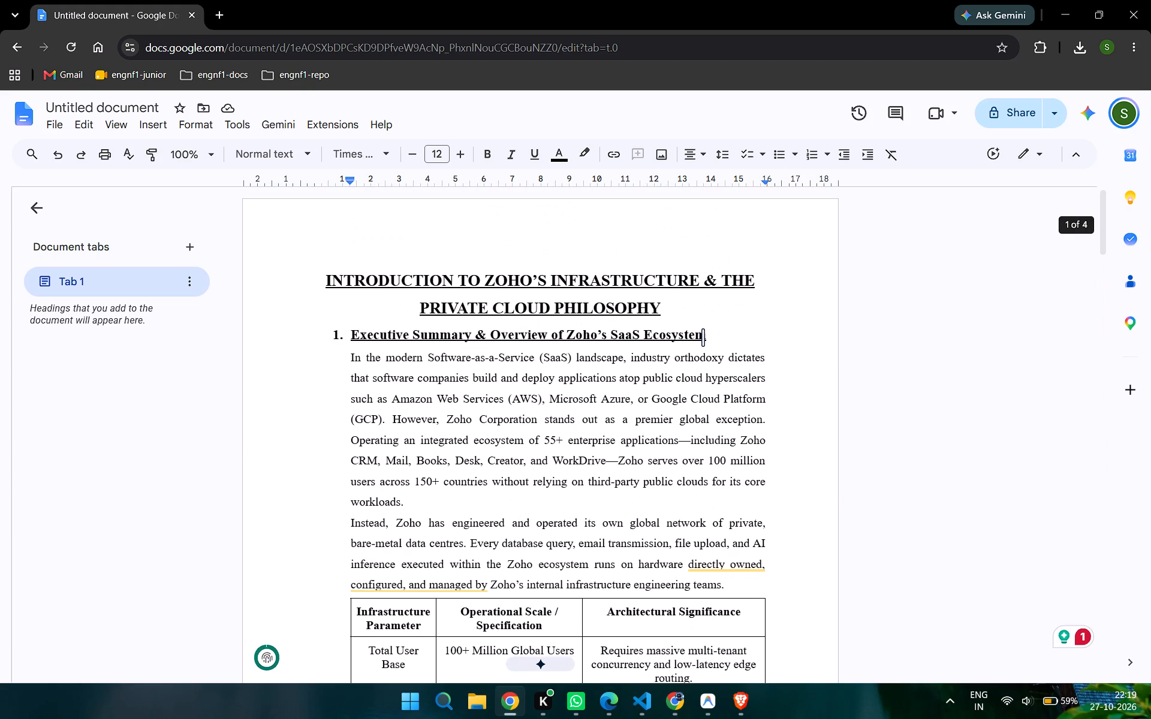
scroll(703, 337, "up", 2)
scroll(703, 337, "down", 15)
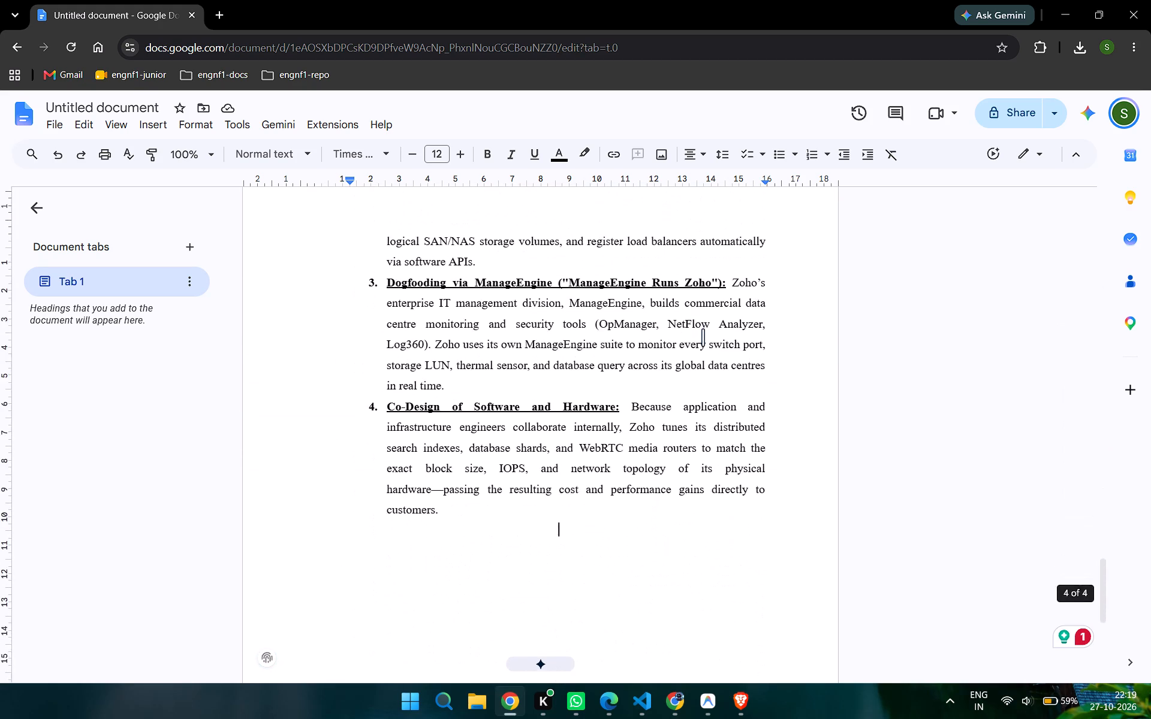
scroll(703, 337, "down", 7)
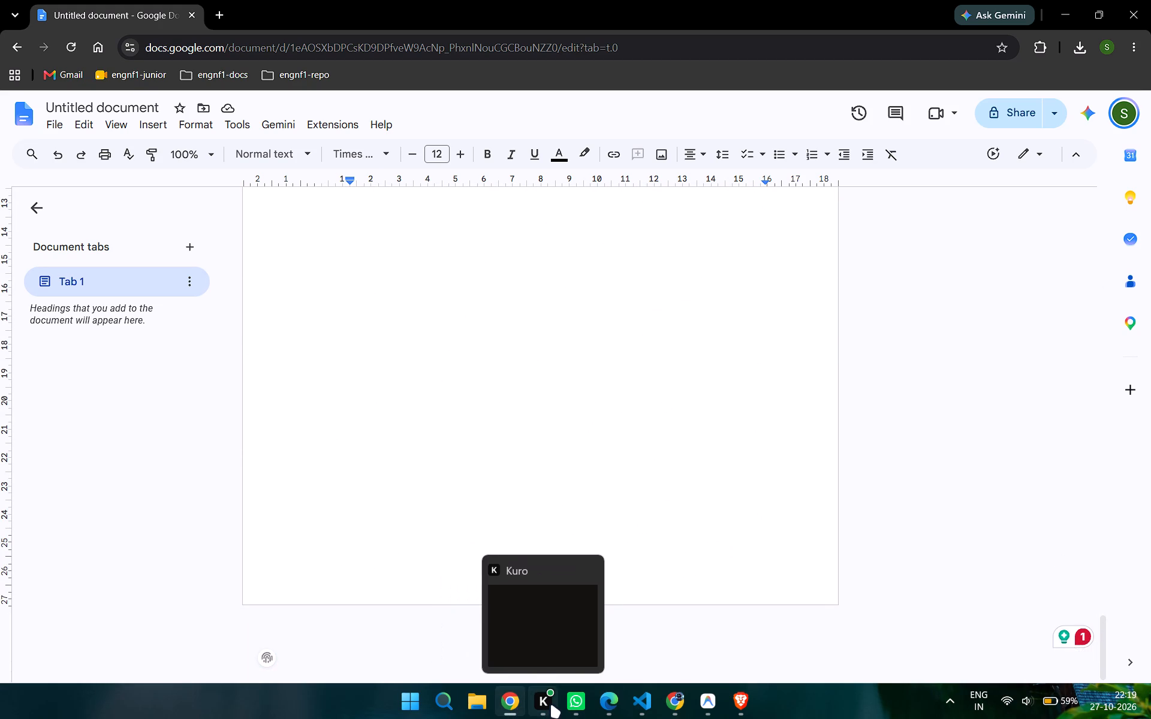
Insert a page break after the Co-Design of Software and Hardware item and justify the new page's empty paragraph.
scroll(474, 485, "up", 4)
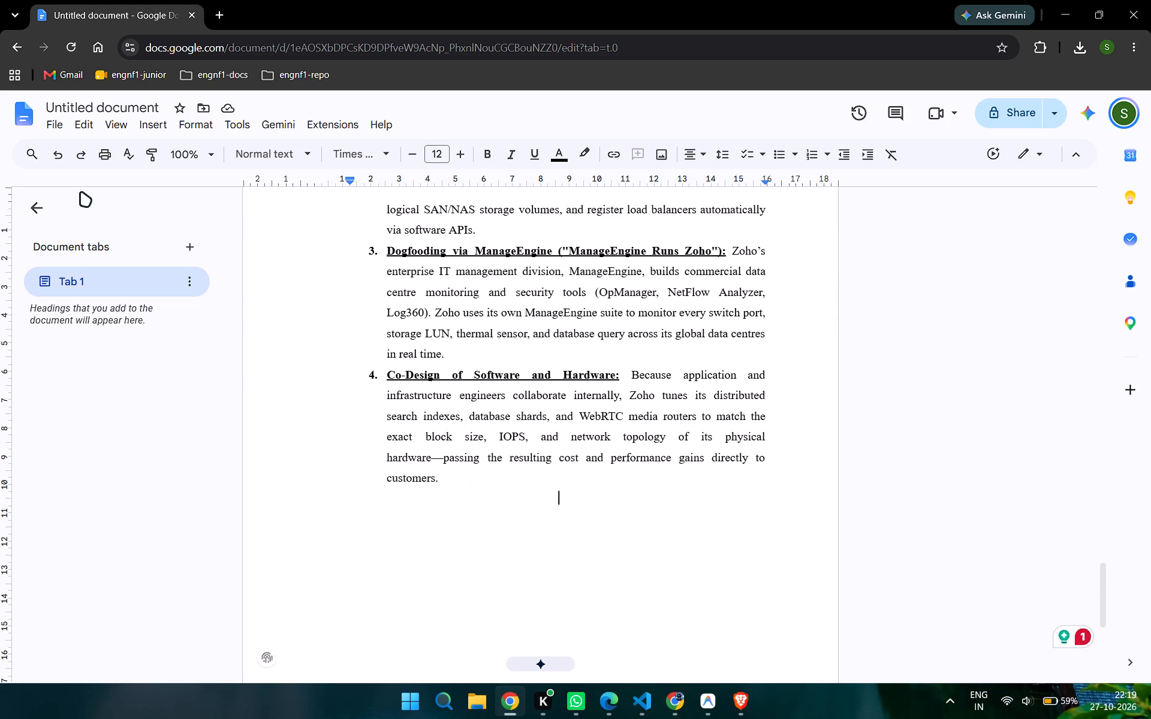
left_click(145, 122)
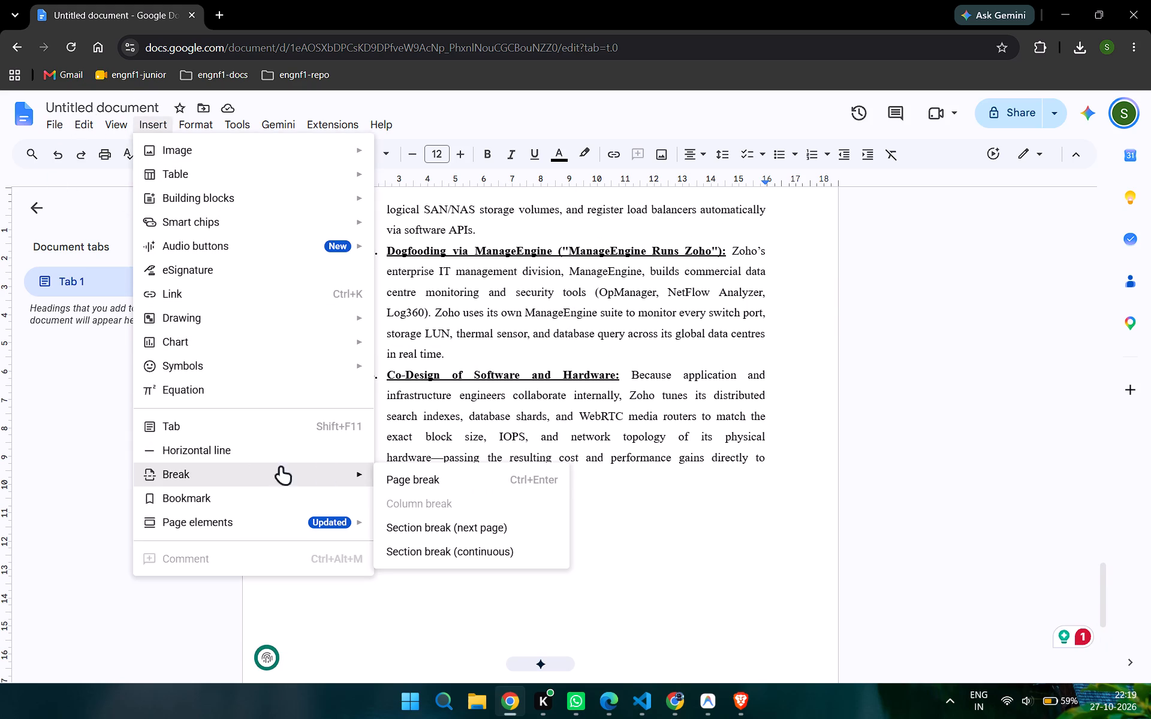
left_click(403, 480)
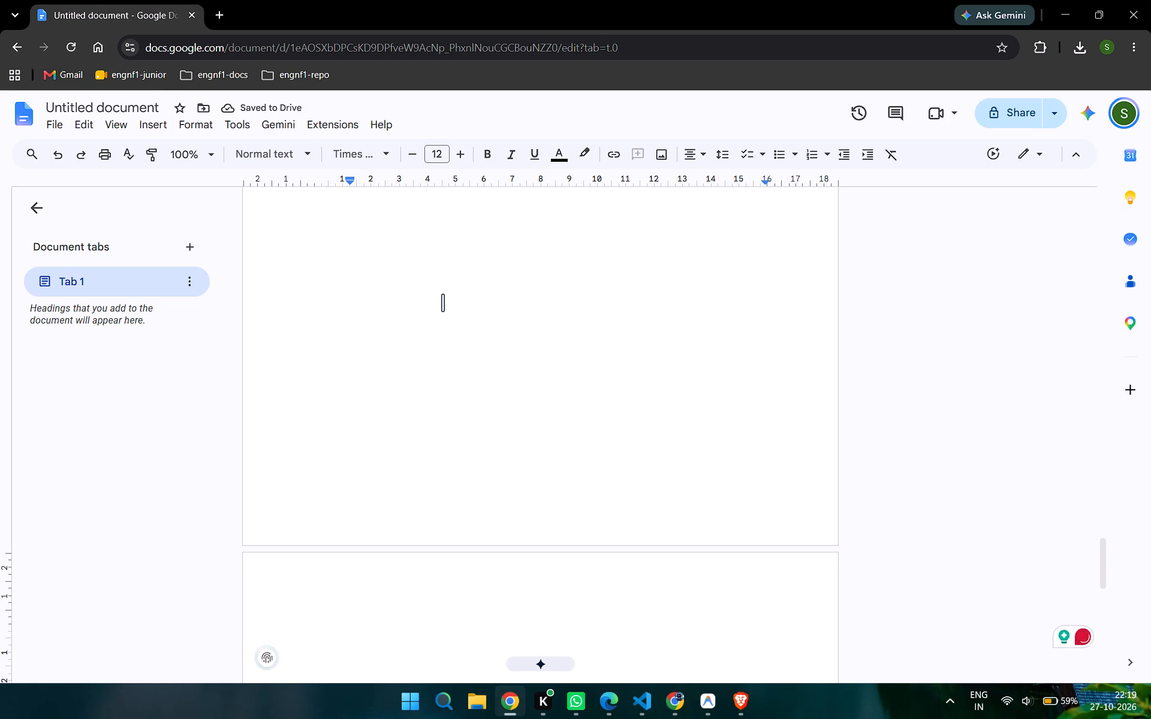
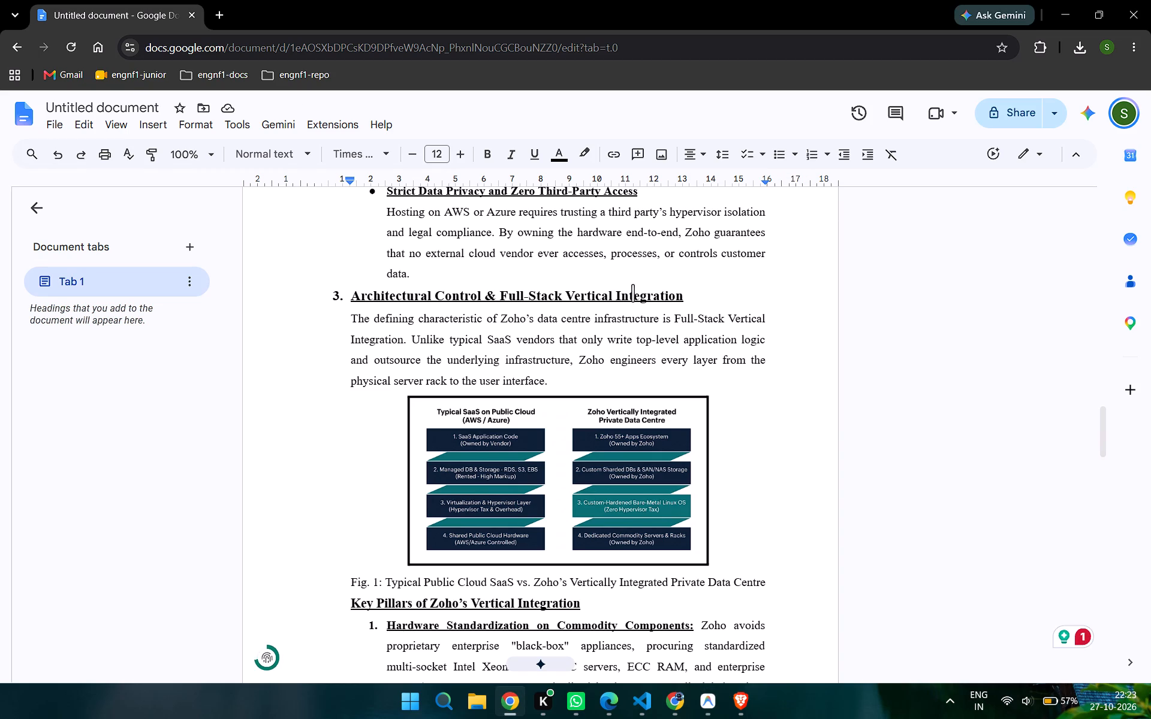
Replace every en dash (–) in the document, such as in the era headings' year ranges, with a hyphen (-).
scroll(650, 252, "up", 4)
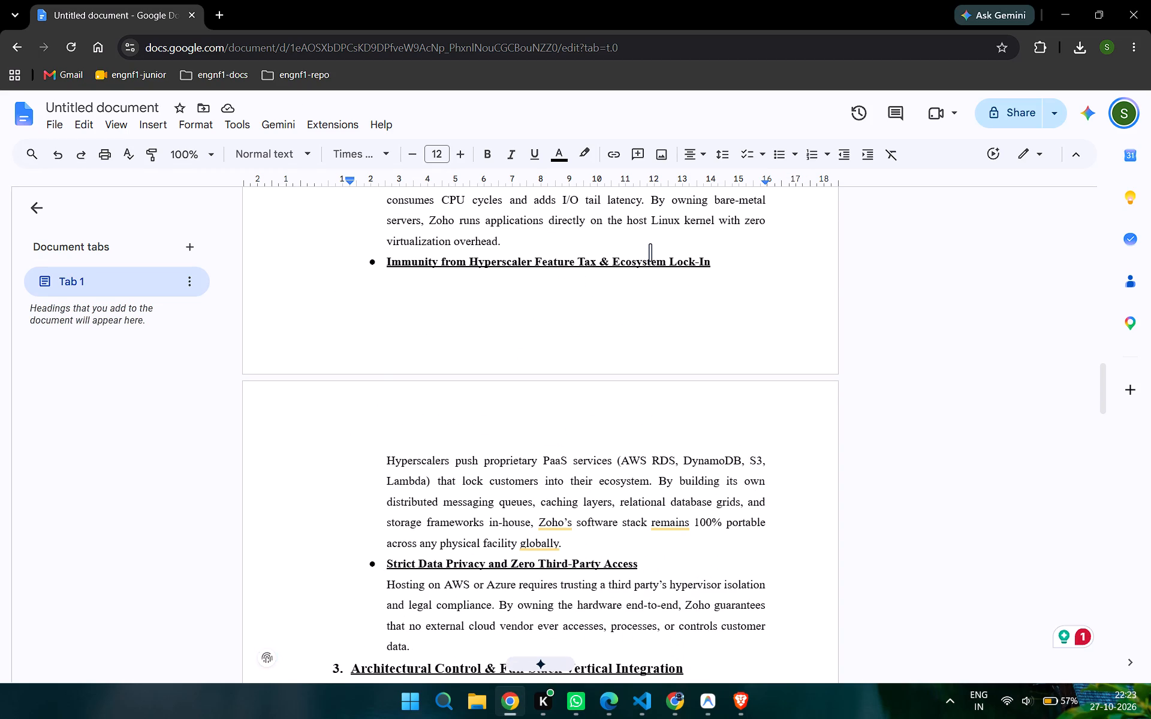
scroll(650, 252, "up", 4)
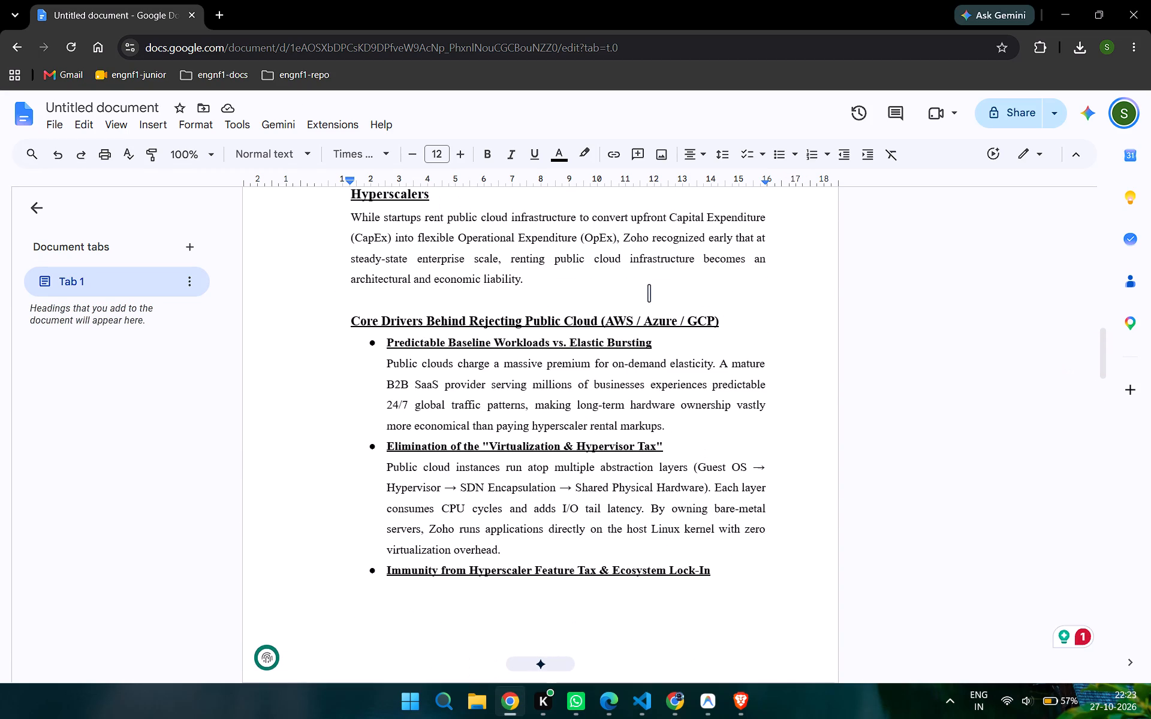
scroll(649, 293, "up", 5)
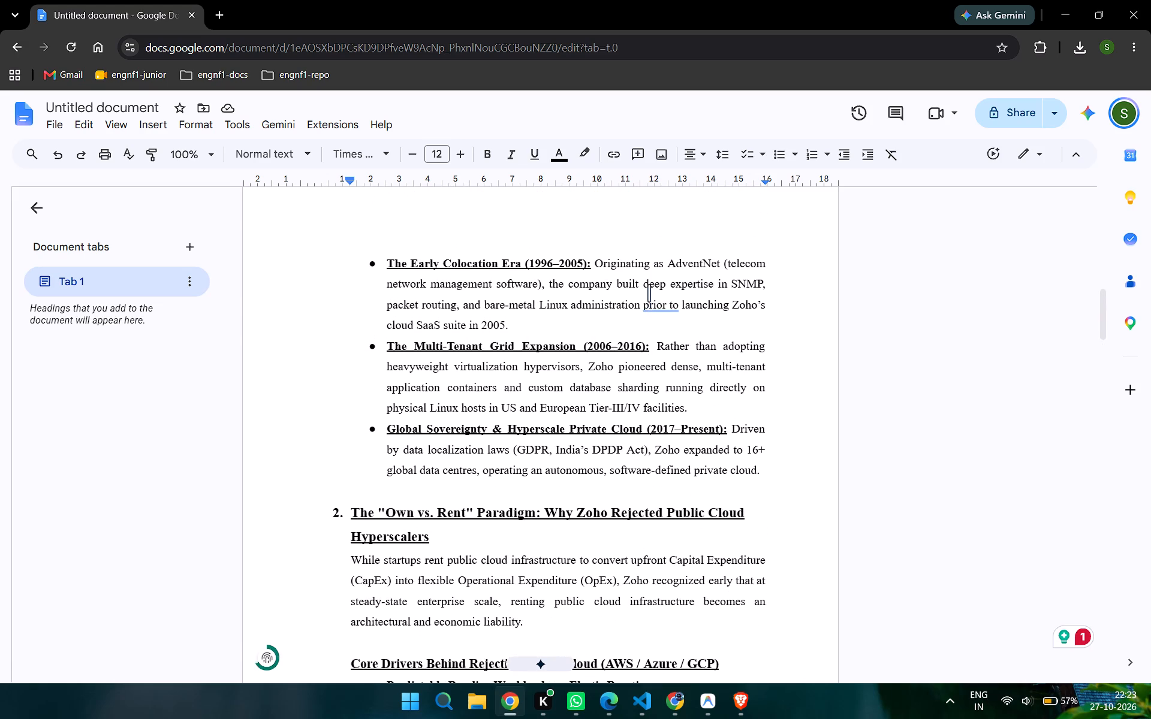
scroll(649, 293, "up", 3)
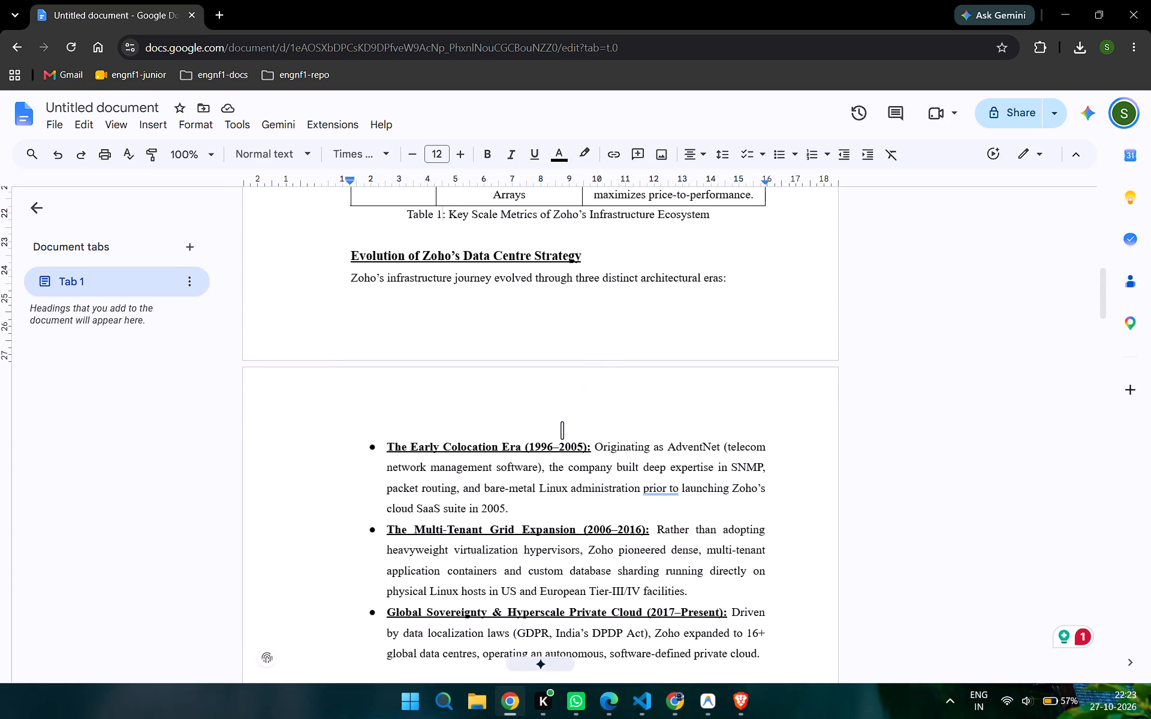
double_click(556, 445)
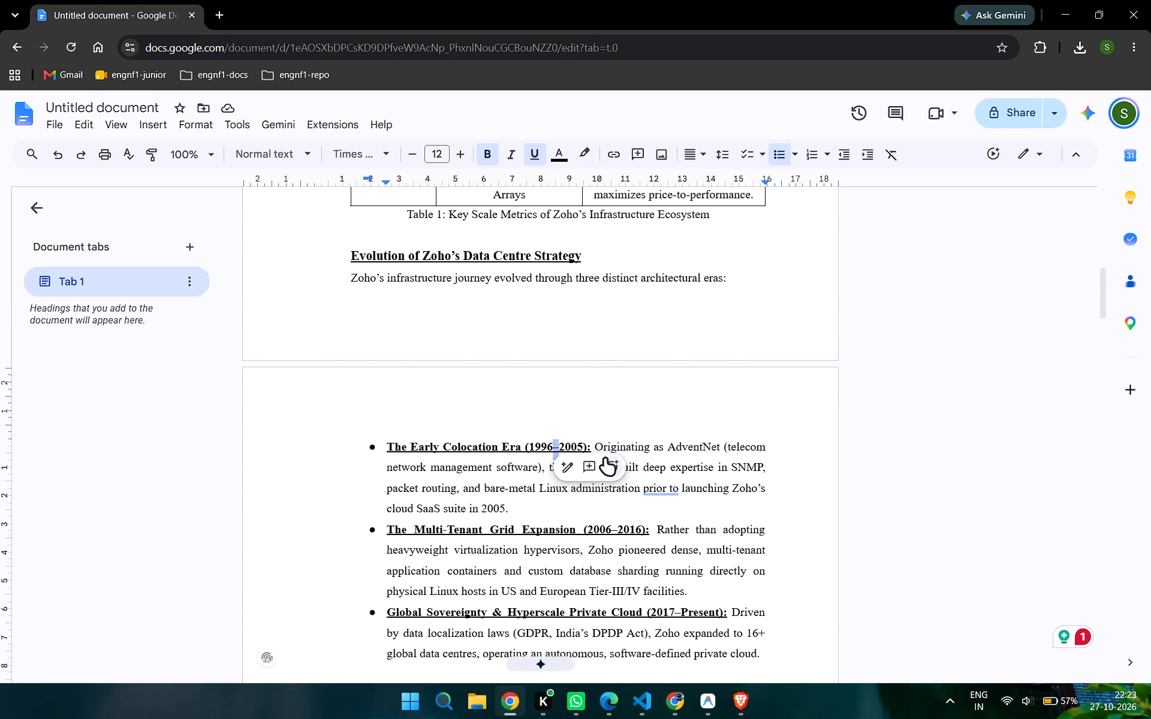
scroll(605, 458, "up", 10)
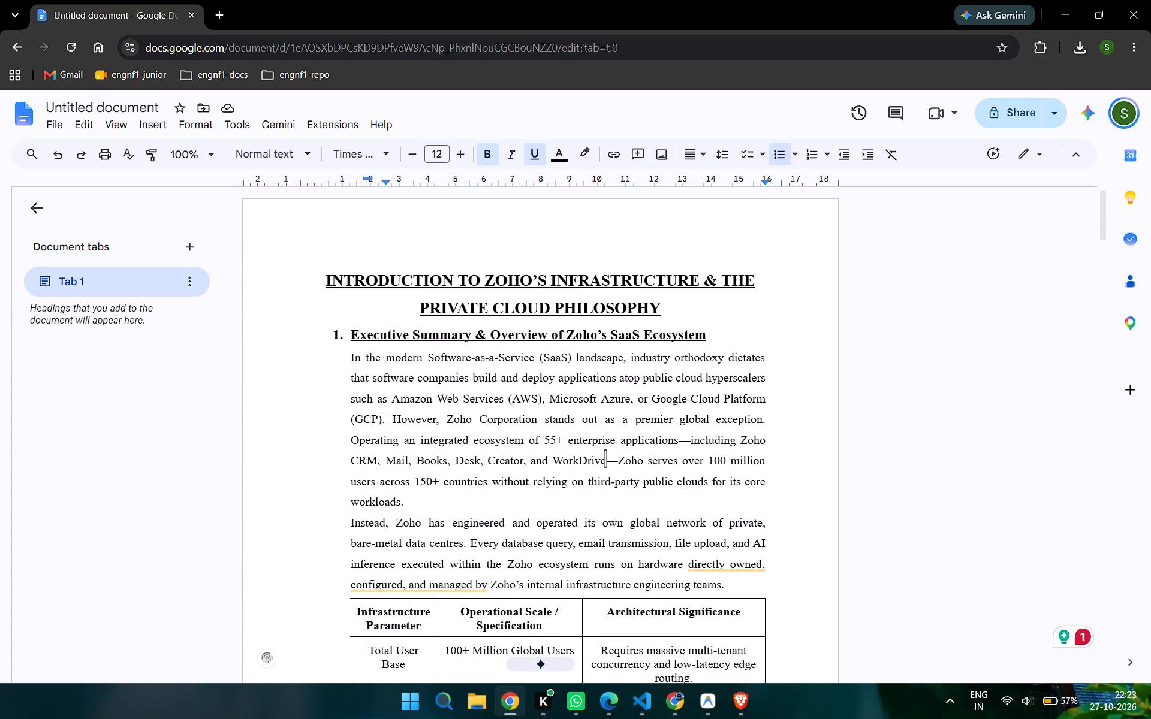
scroll(605, 458, "up", 1)
left_click(82, 123)
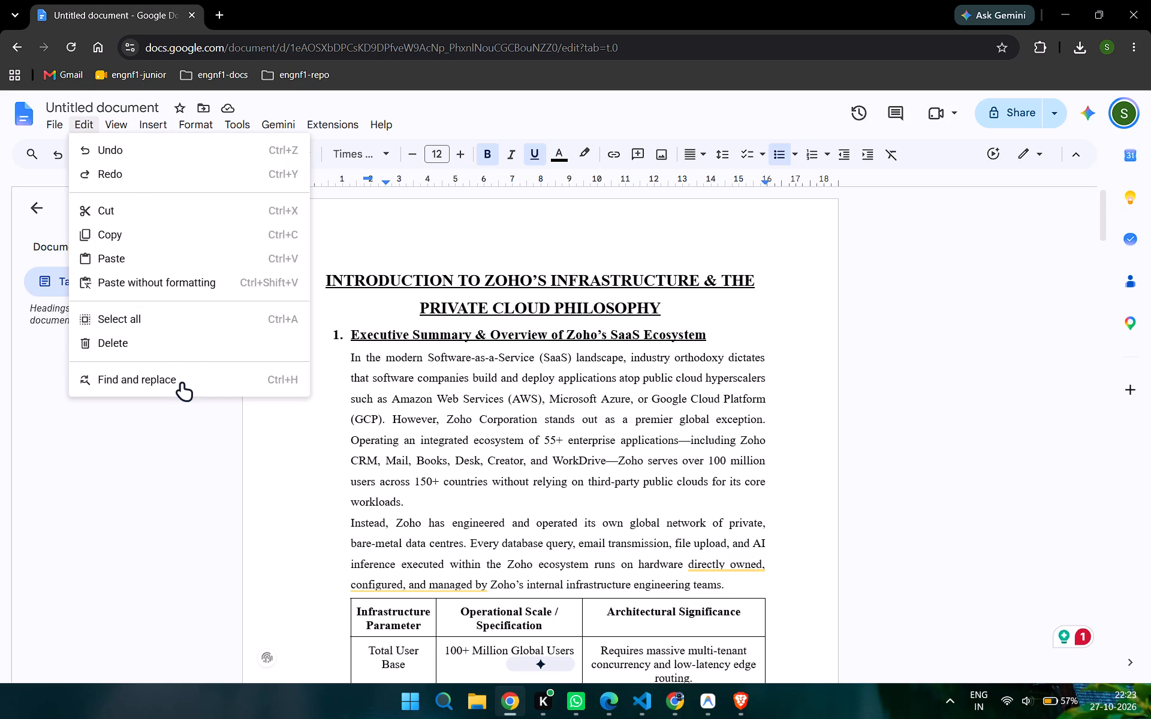
left_click(182, 383)
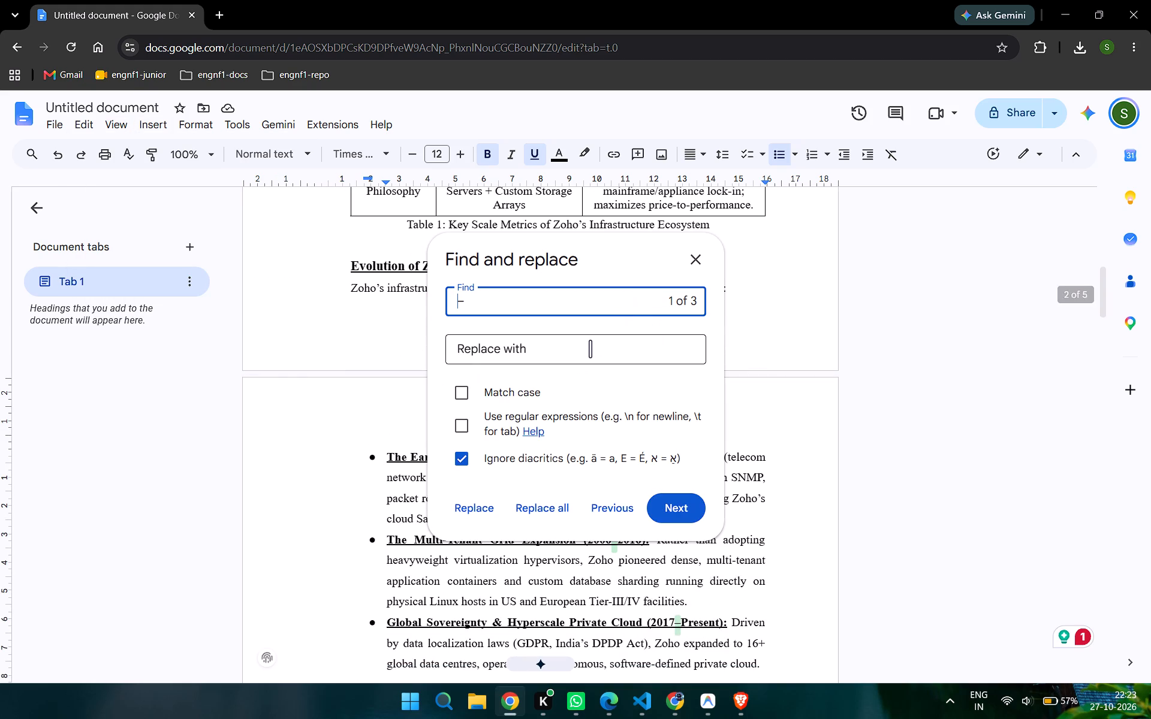
left_click(590, 349)
key("minus")
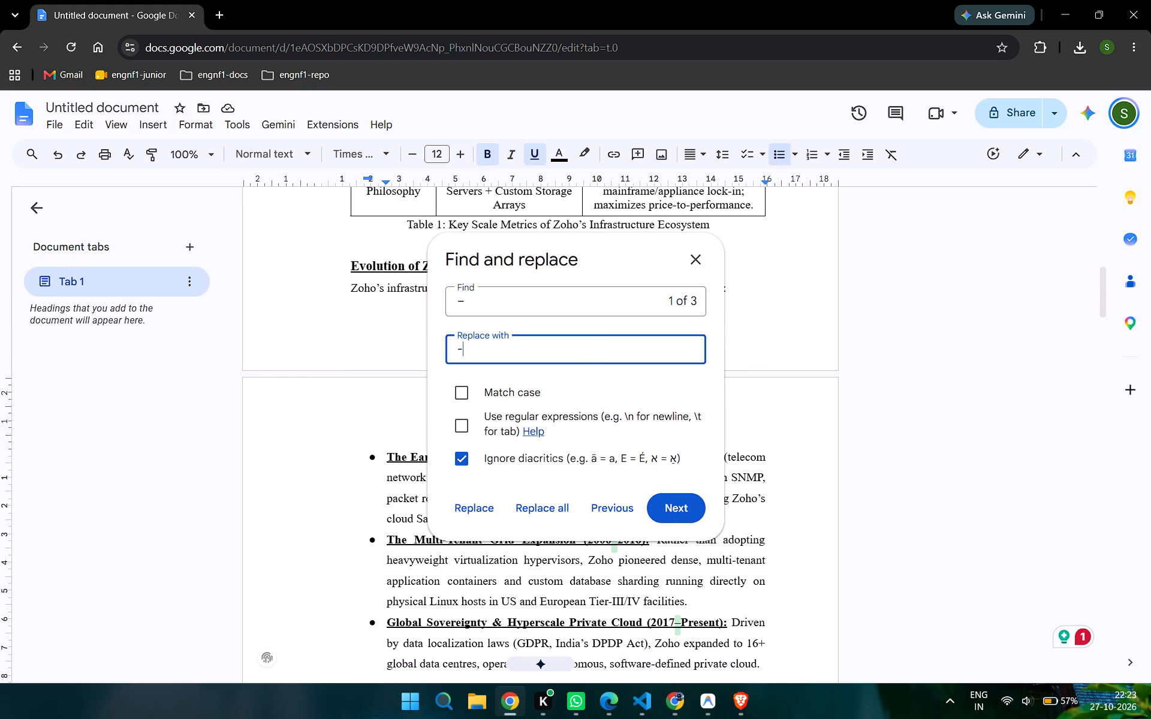
left_click(656, 503)
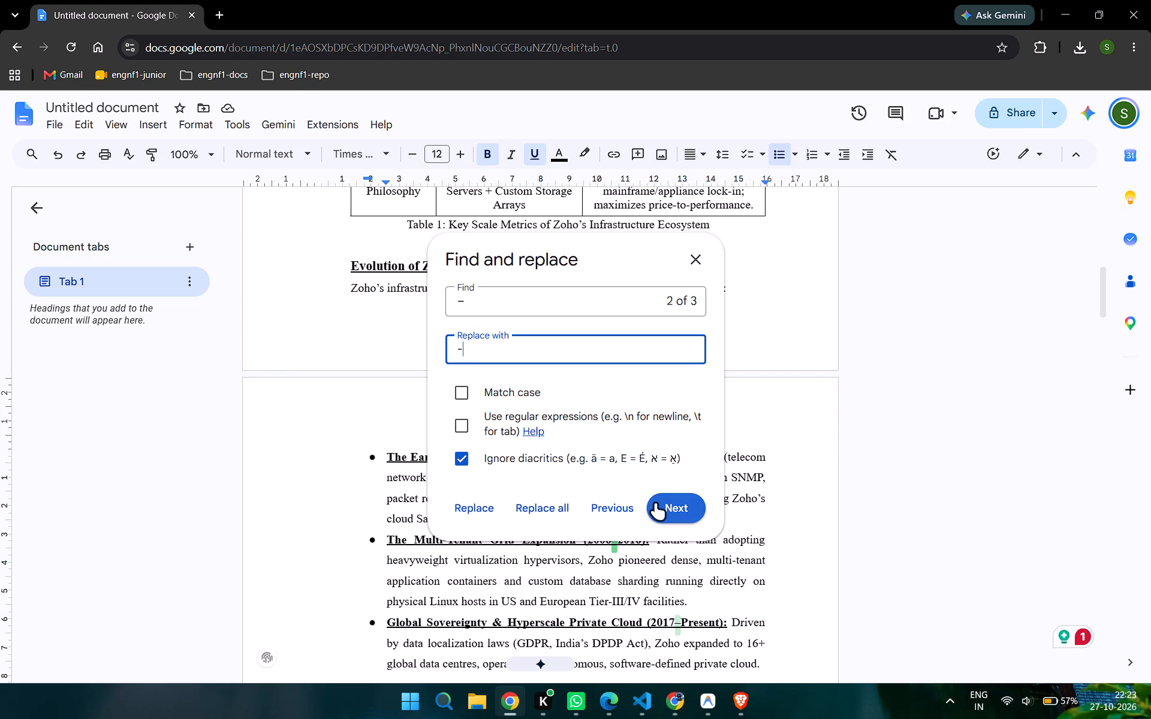
left_click(656, 503)
left_click(656, 503)
triple_click(656, 503)
left_click(520, 509)
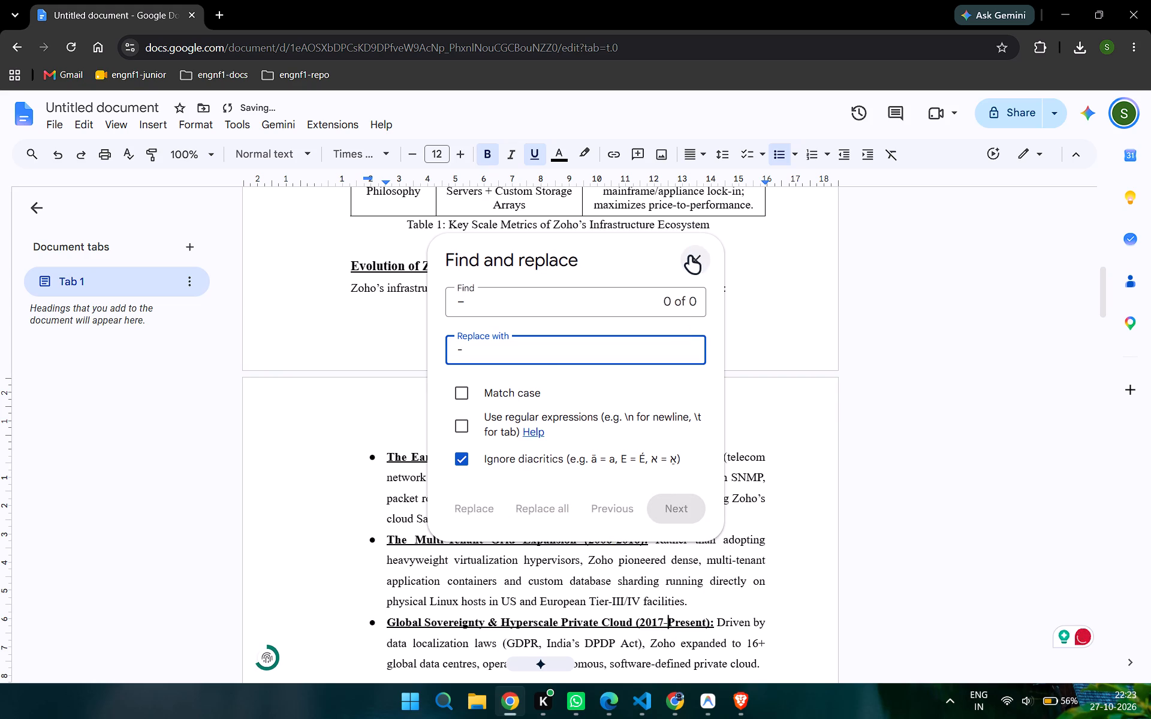
left_click(691, 256)
Replace every em dash (—) in the document, such as in the Executive Summary paragraph, with a hyphen (-).
scroll(696, 484, "up", 4)
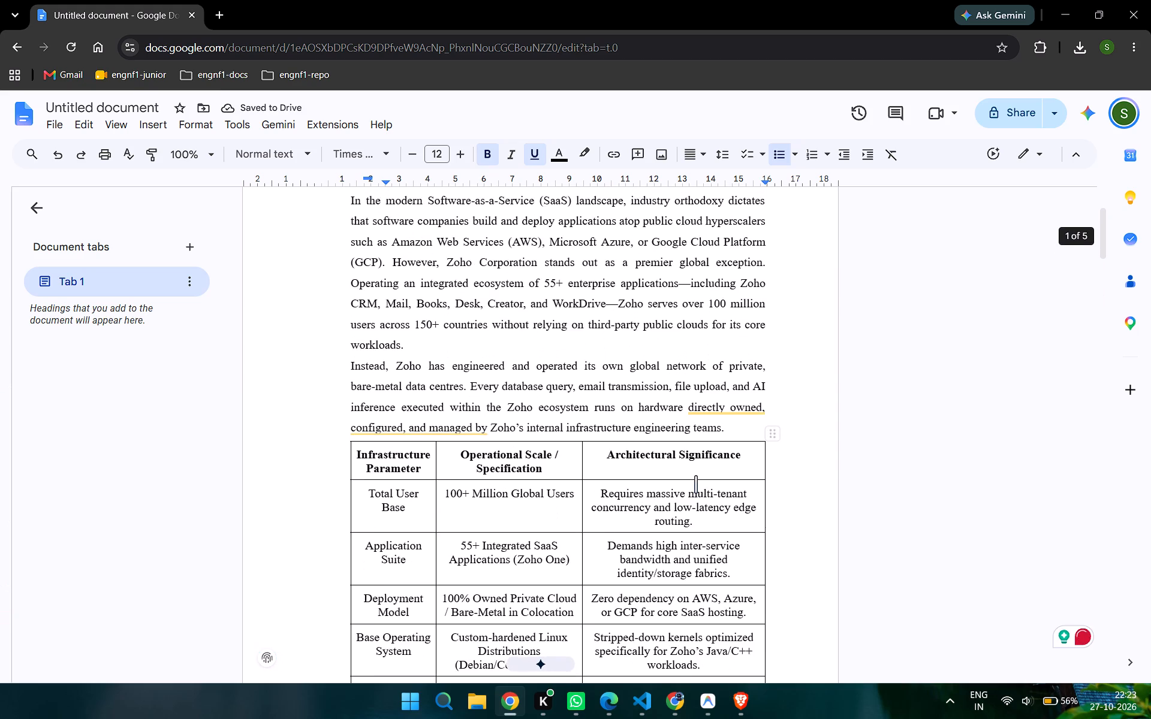
scroll(696, 484, "up", 2)
double_click(683, 365)
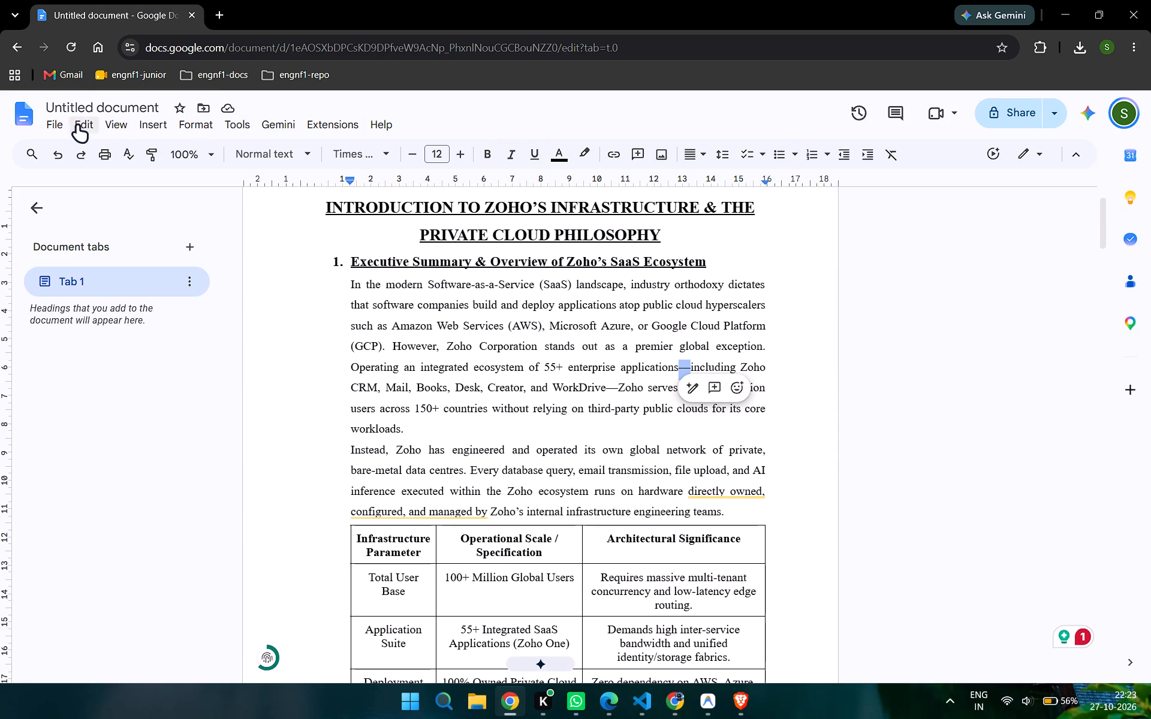
left_click(98, 125)
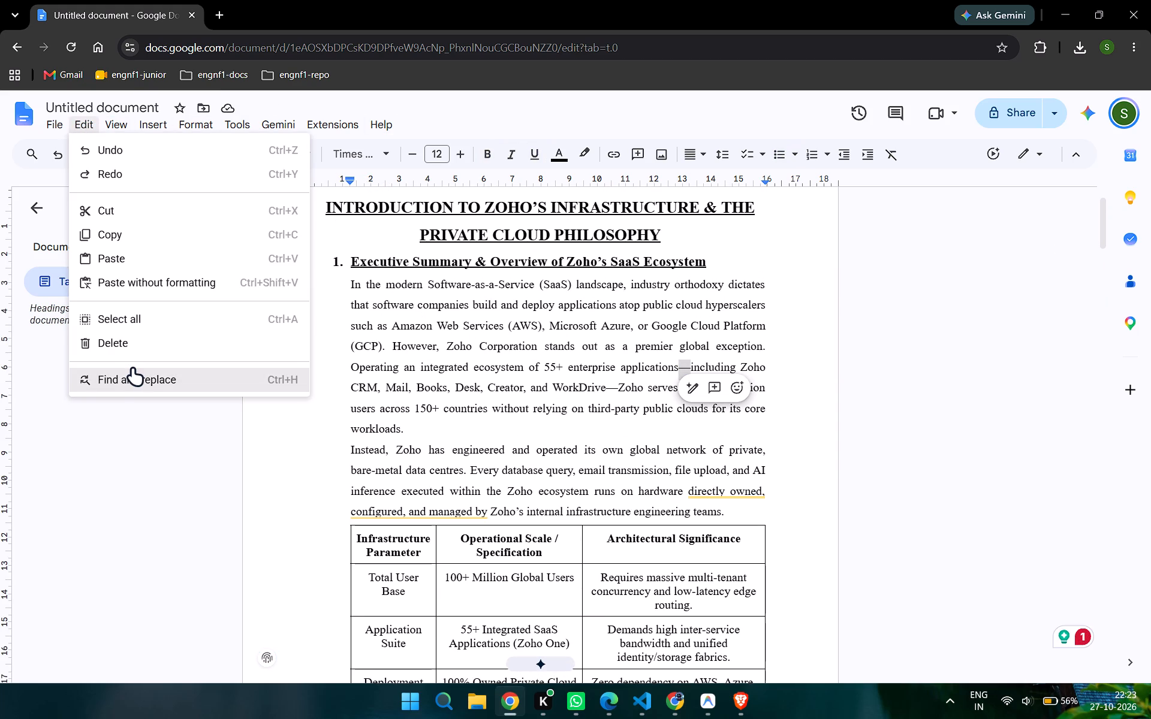
left_click(133, 368)
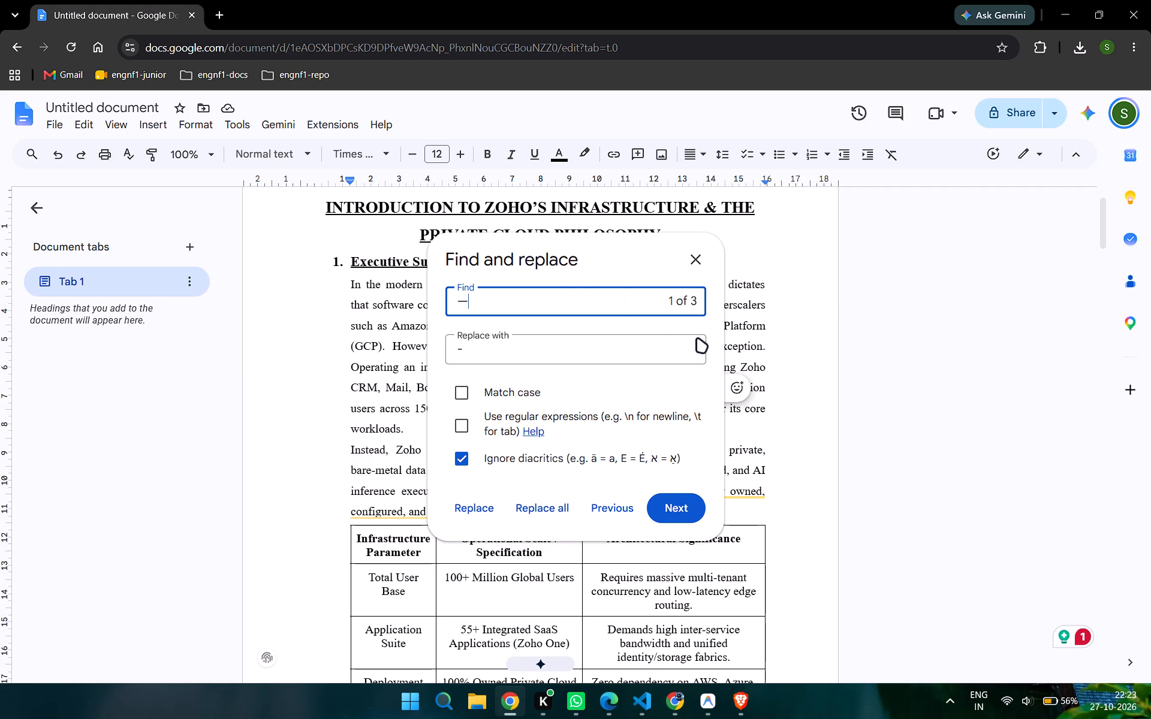
left_click(659, 510)
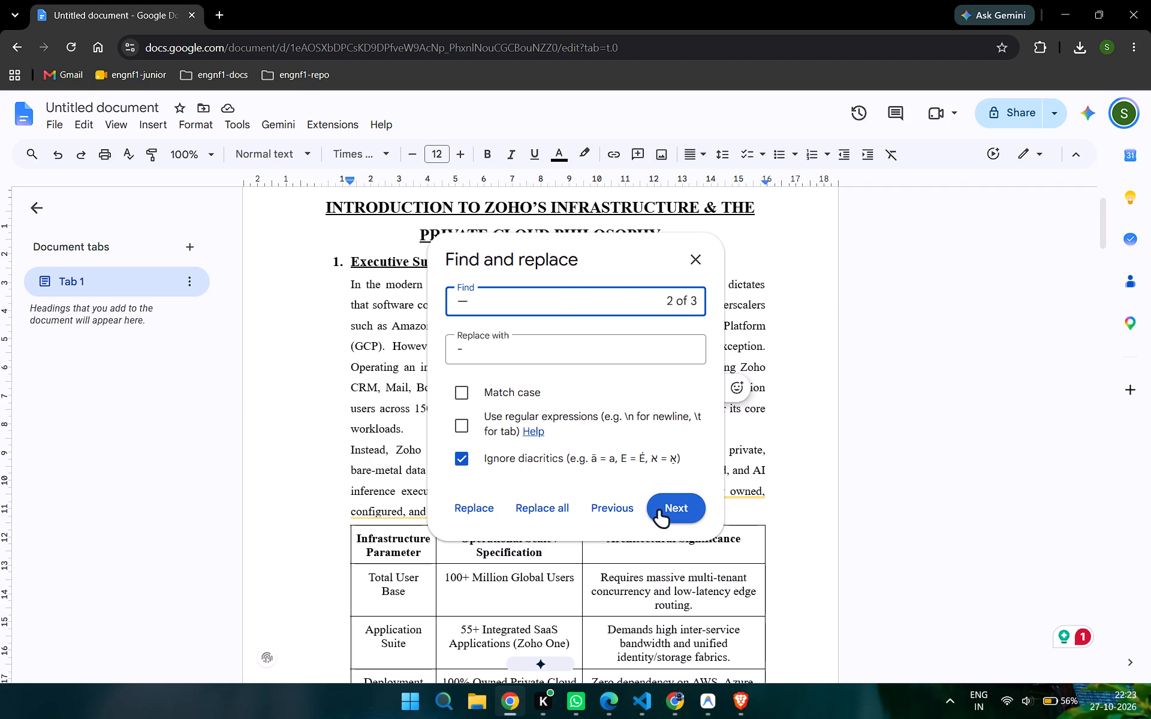
left_click(659, 510)
left_click(659, 510)
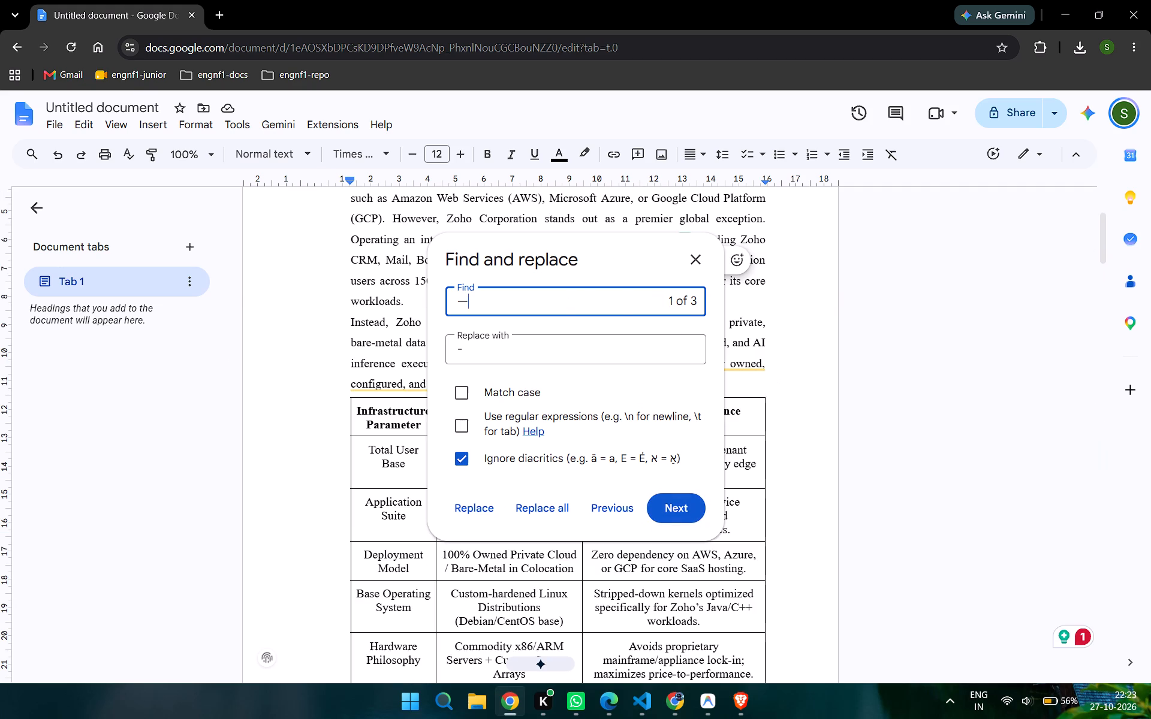
scroll(766, 437, "down", 1)
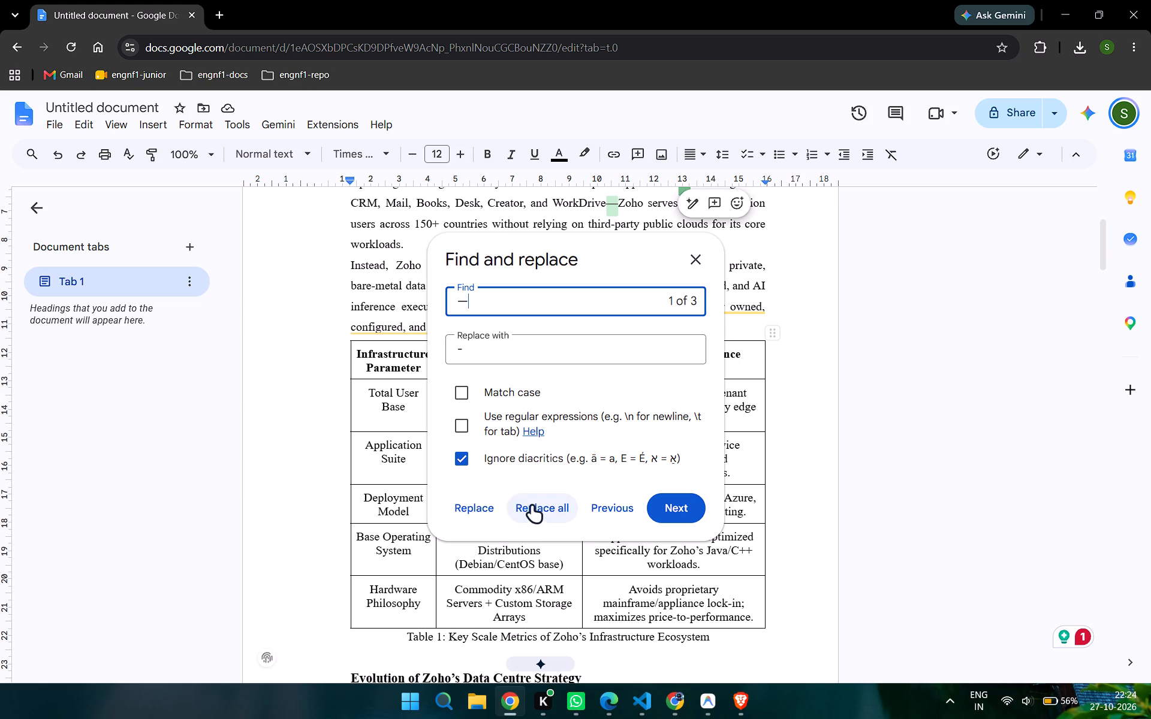
left_click(535, 509)
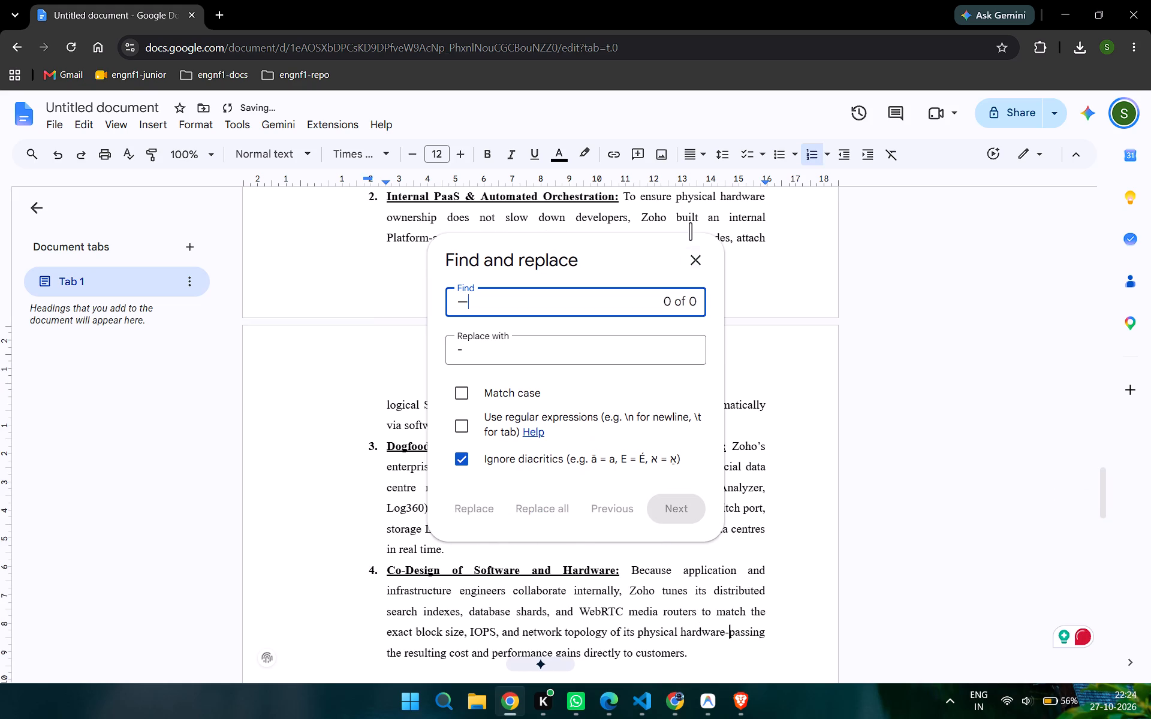
left_click(695, 256)
Decrease the indent of the empty first line on the blank page after Section 1 by one level.
scroll(681, 472, "up", 3)
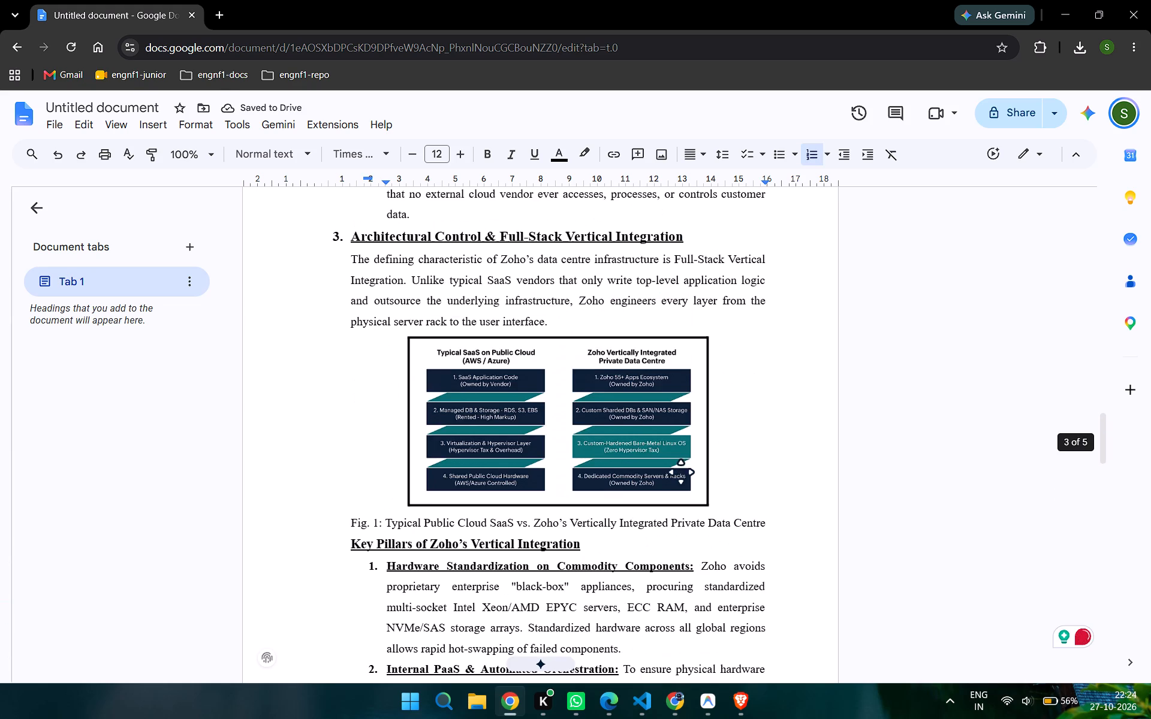
scroll(681, 472, "up", 1)
scroll(681, 472, "down", 5)
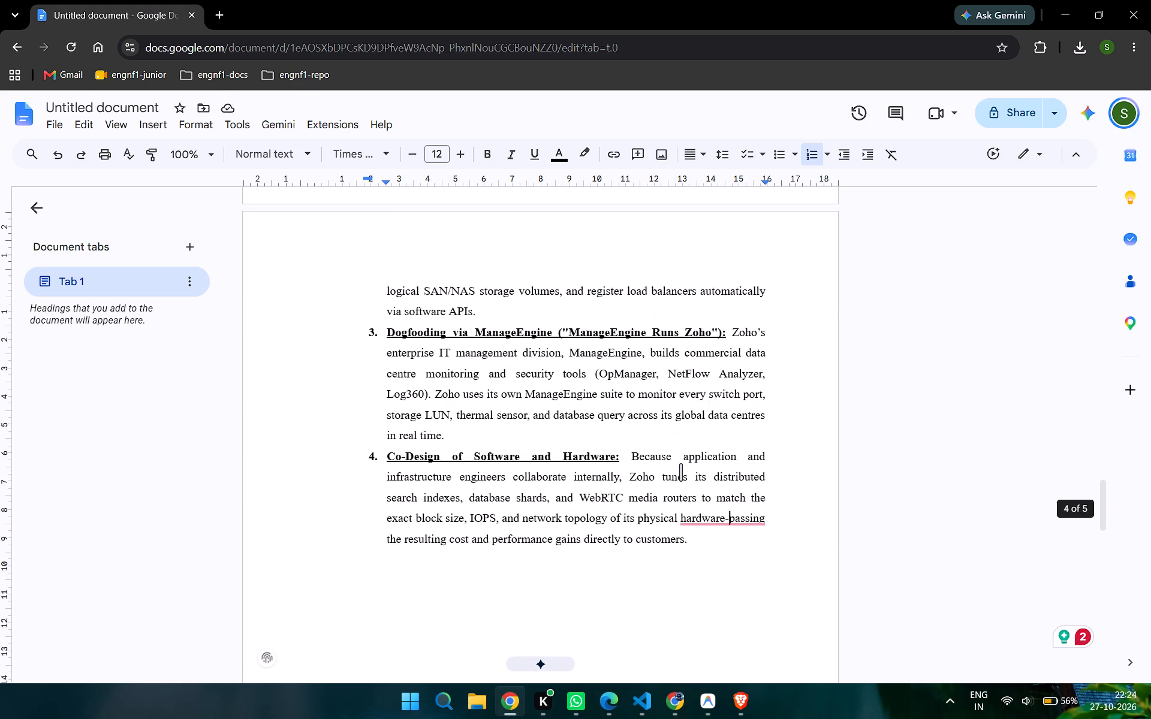
scroll(681, 472, "down", 5)
scroll(681, 472, "up", 4)
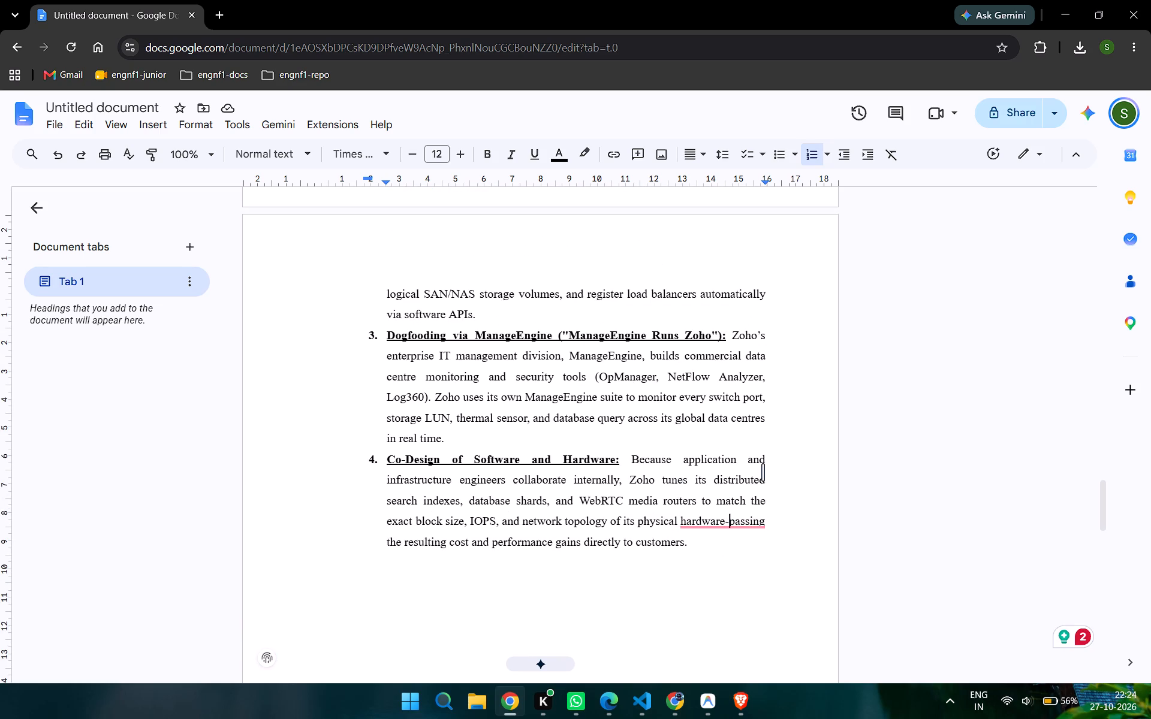
scroll(763, 472, "down", 6)
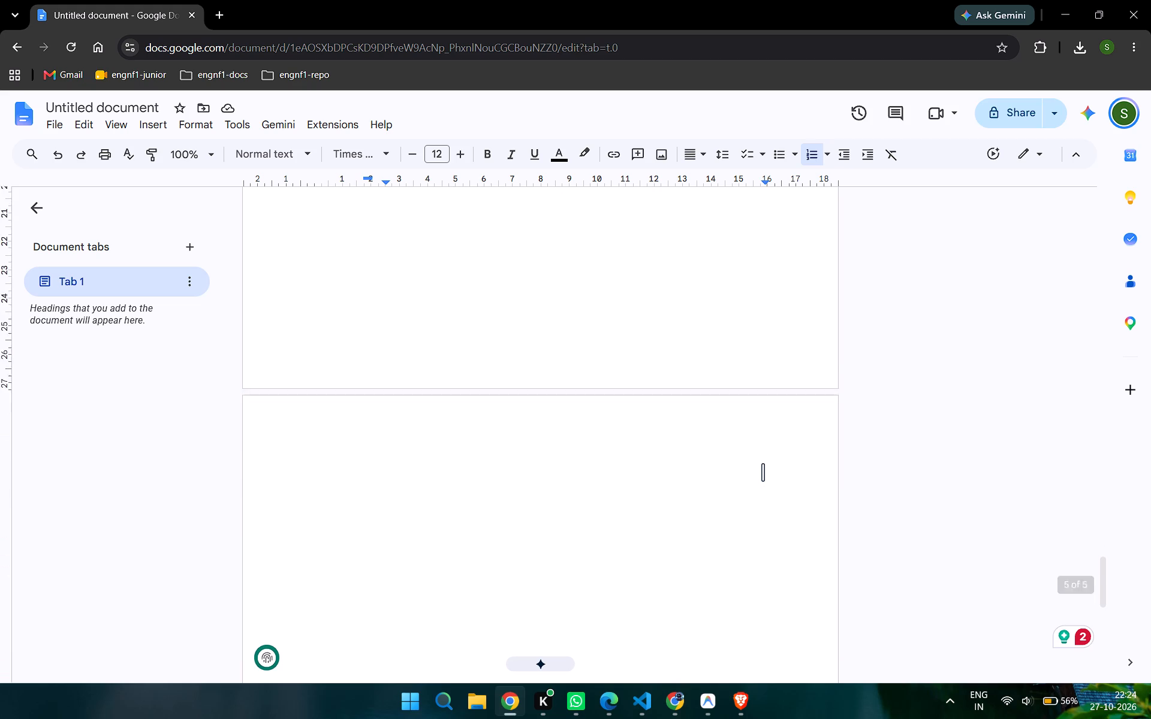
scroll(763, 472, "down", 2)
left_click(627, 439)
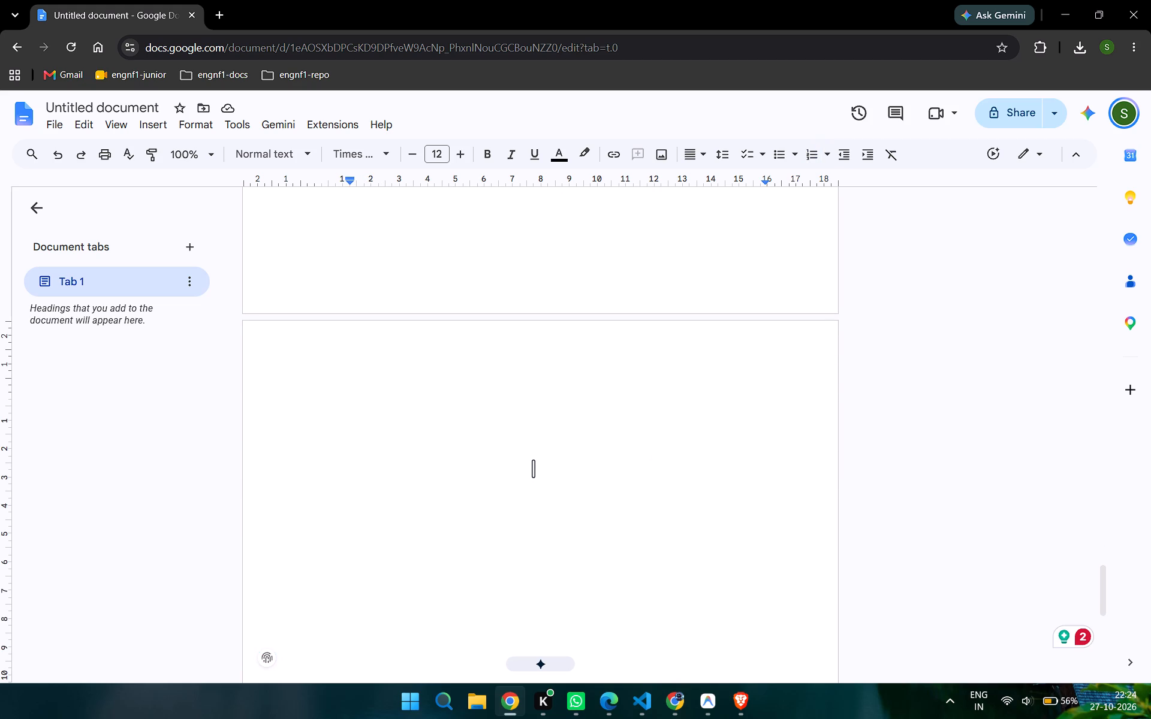
left_click(843, 161)
Examine the indentation and text formatting of the Section 1 title on the first page.
scroll(602, 533, "up", 9)
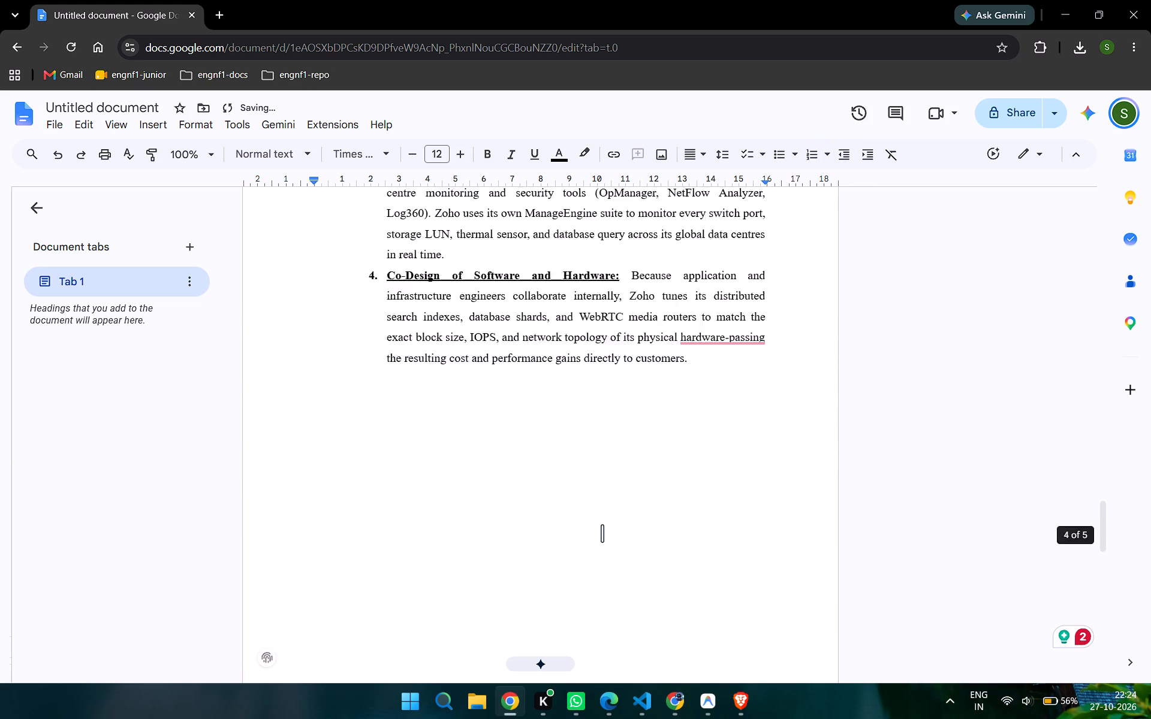
scroll(602, 533, "up", 12)
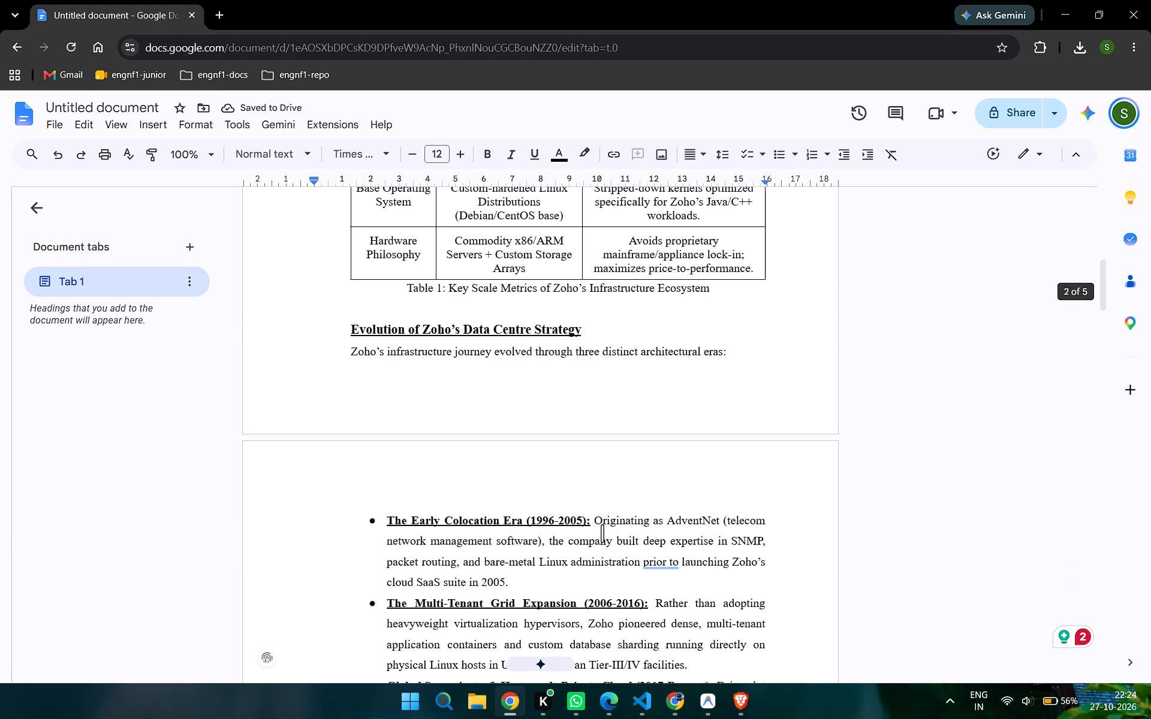
scroll(602, 533, "up", 6)
scroll(602, 533, "down", 1)
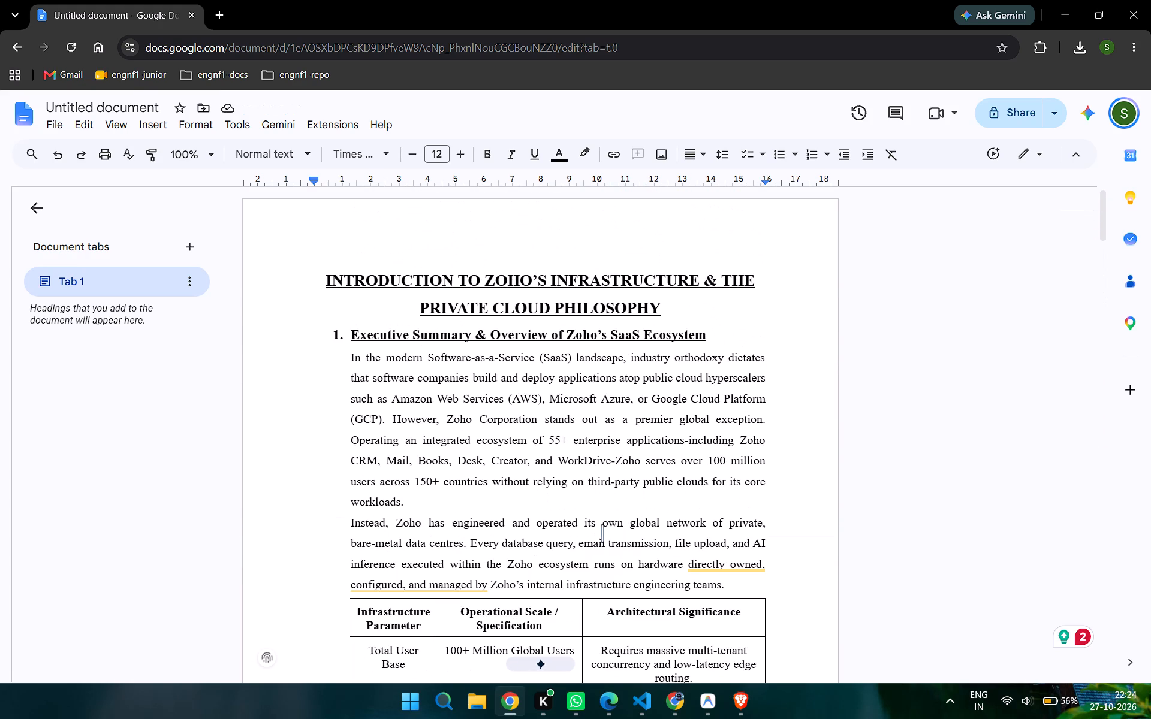
scroll(602, 533, "down", 1)
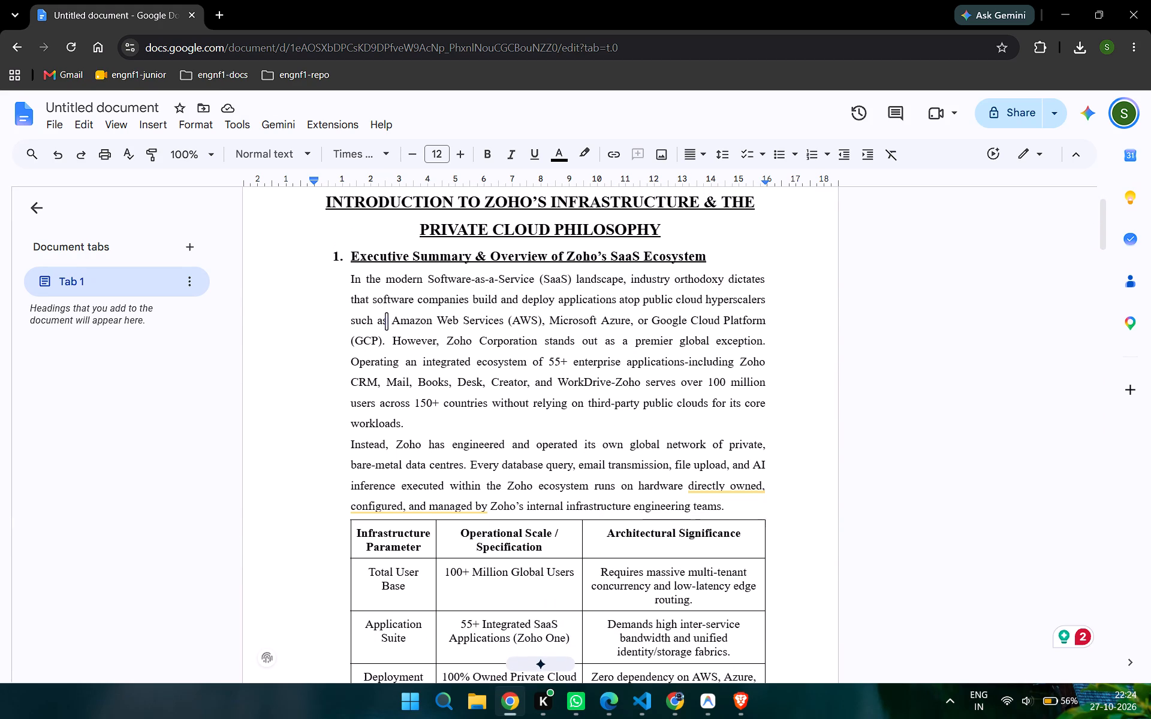
left_click(329, 206)
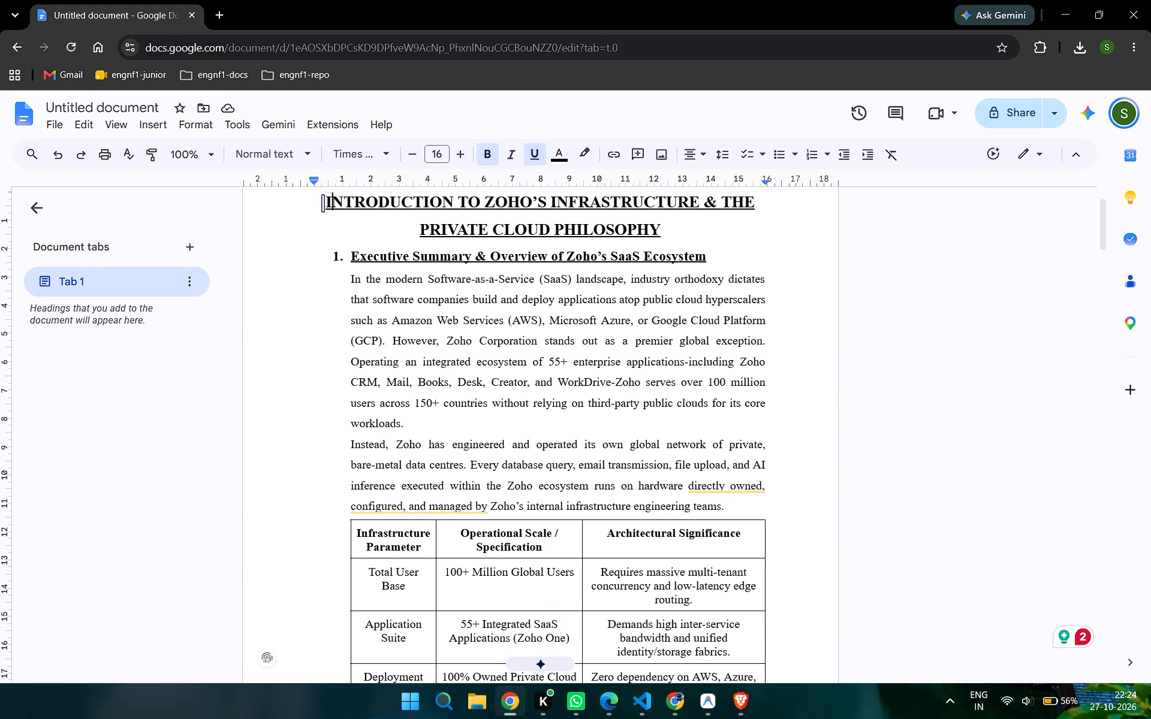
scroll(323, 203, "down", 20)
scroll(323, 203, "down", 1)
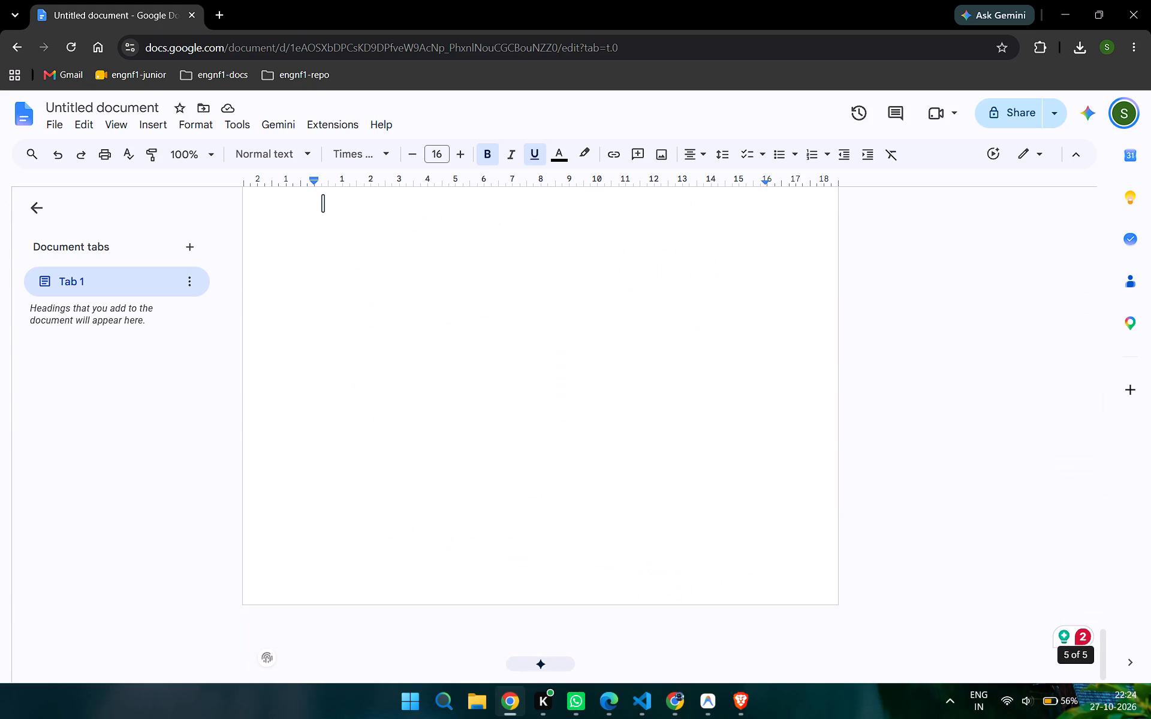
scroll(323, 203, "up", 5)
scroll(323, 203, "right", 1)
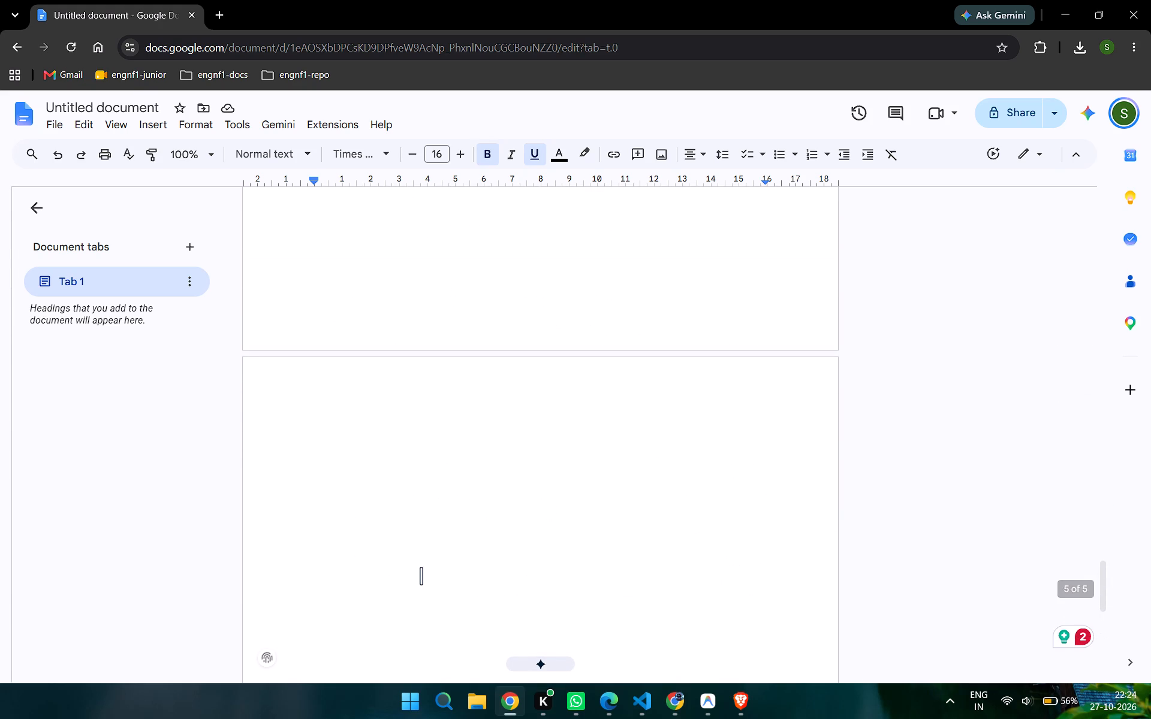
scroll(421, 576, "up", 7)
scroll(421, 576, "down", 7)
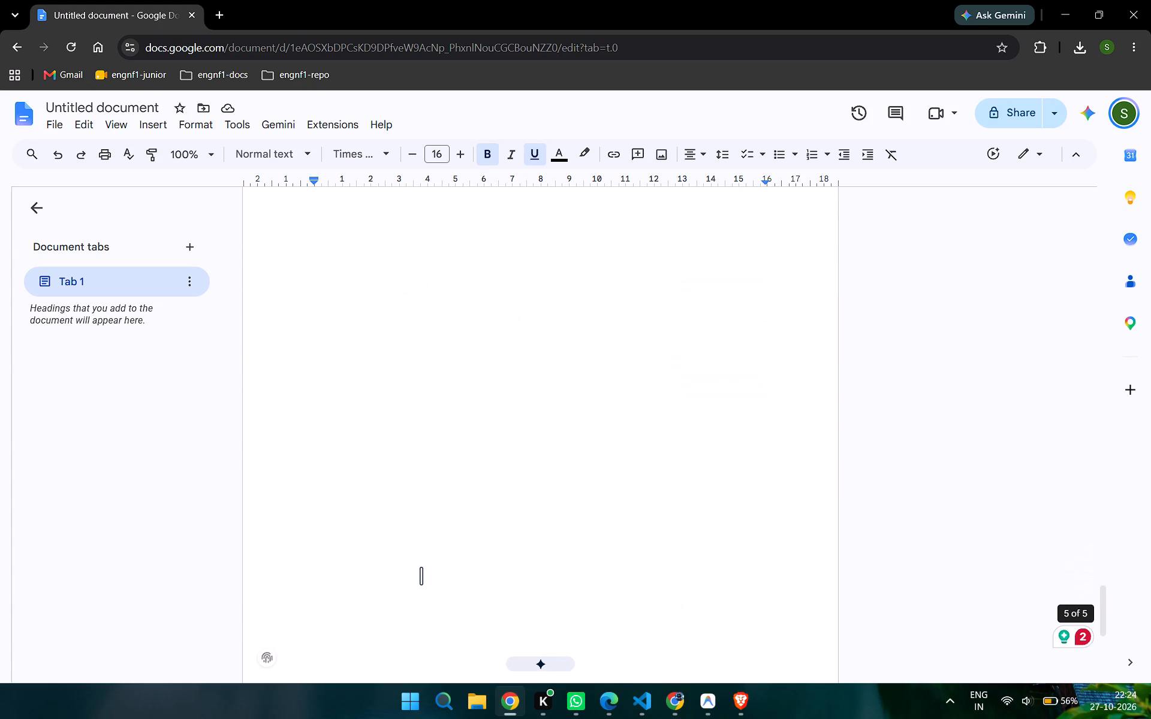
left_click(421, 576)
scroll(421, 576, "up", 3)
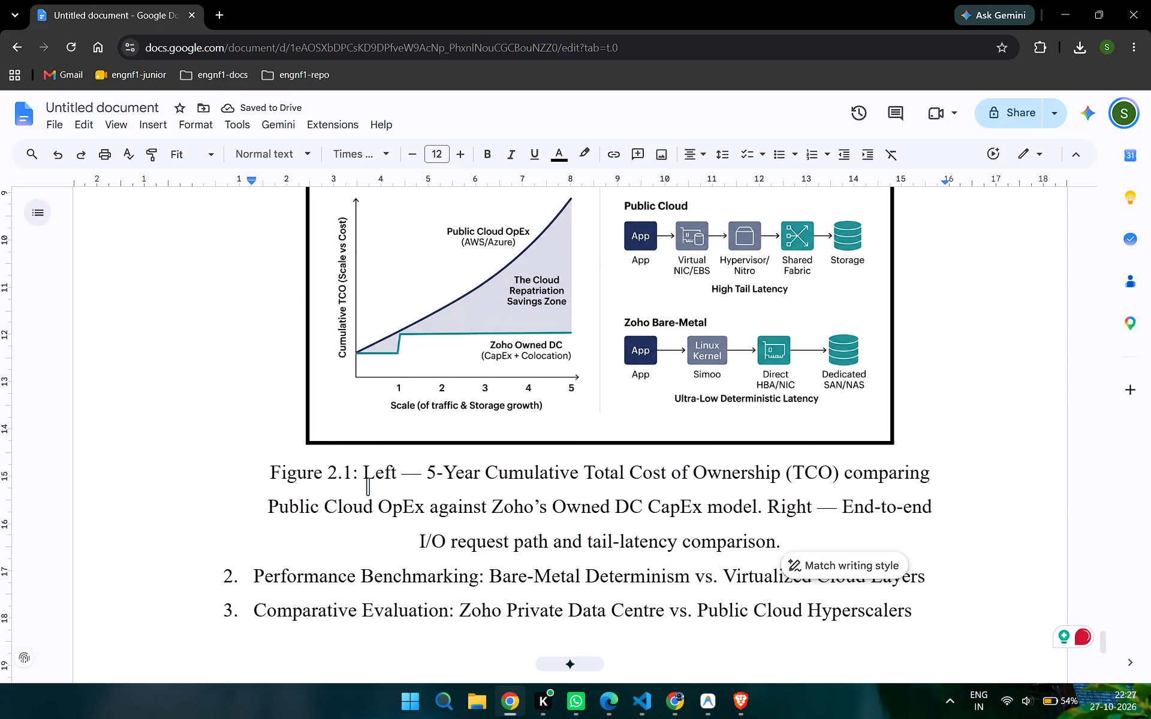
Change the caption's figure number to "Figure 2:".
left_click(355, 470)
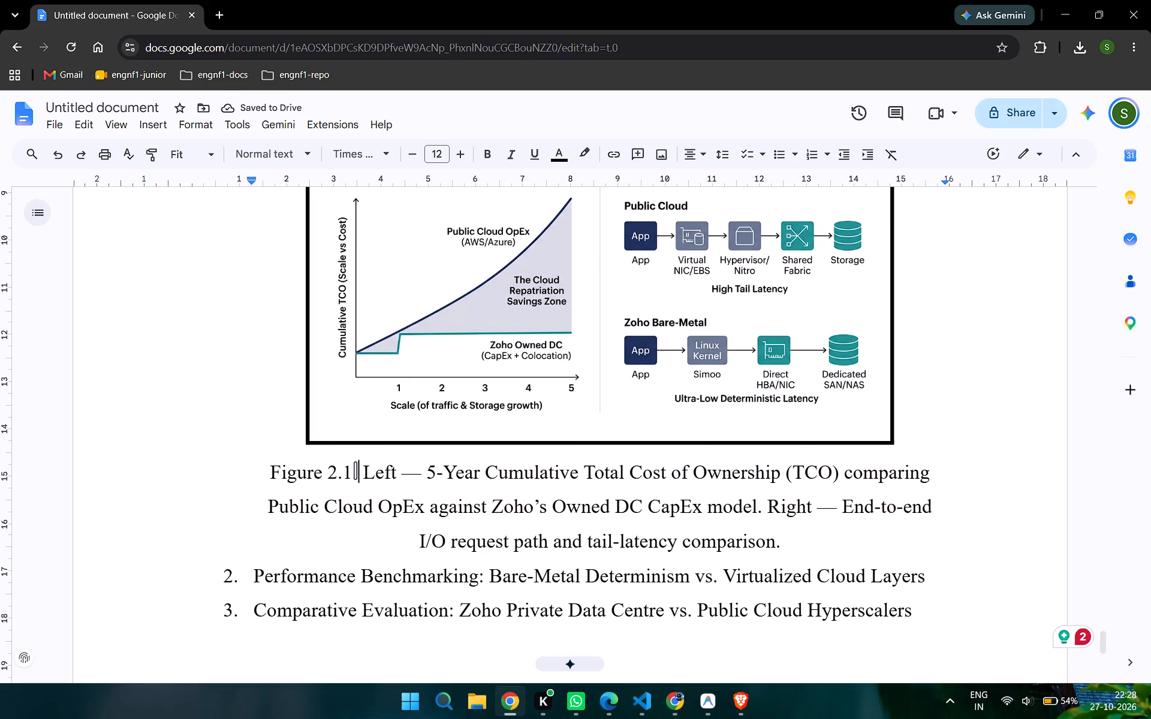
key("Left")
key("BackSpace")
key("BackSpace")
key("Right")
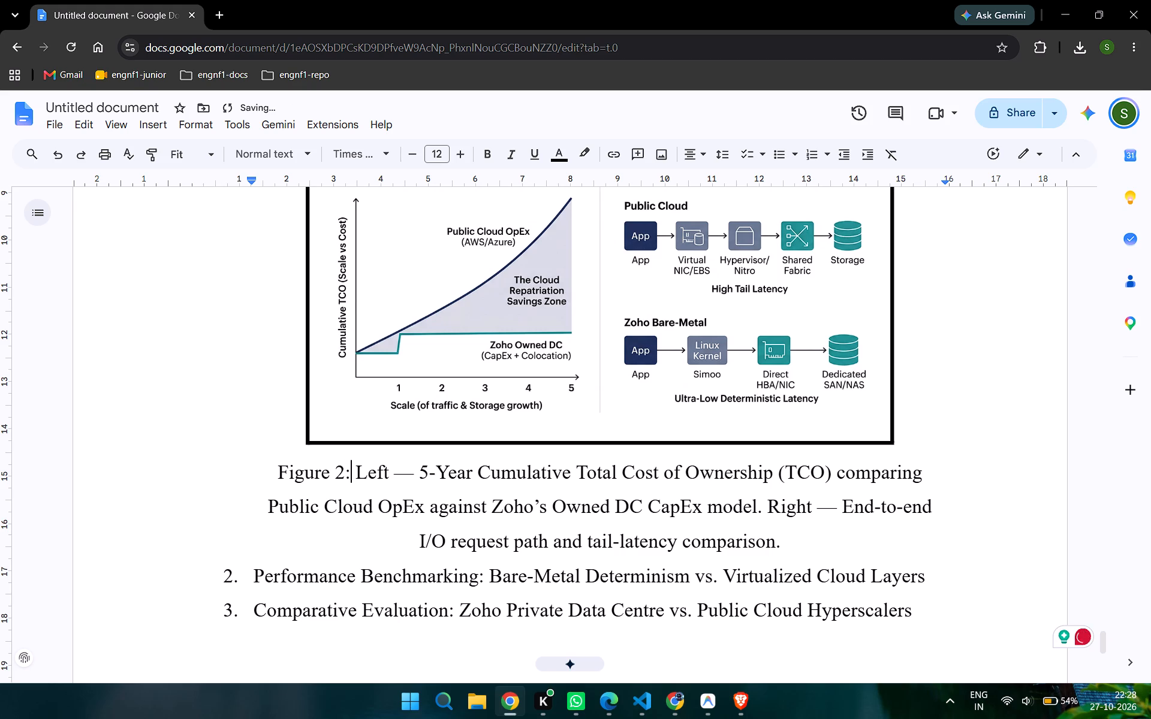
key("Right")
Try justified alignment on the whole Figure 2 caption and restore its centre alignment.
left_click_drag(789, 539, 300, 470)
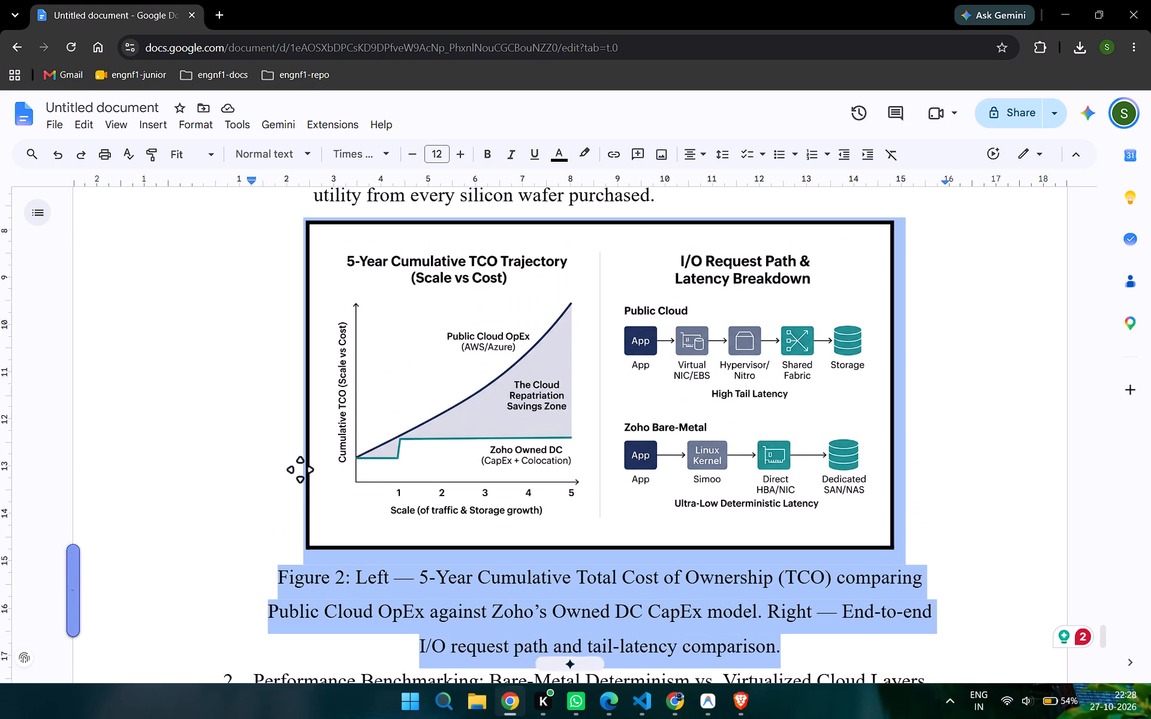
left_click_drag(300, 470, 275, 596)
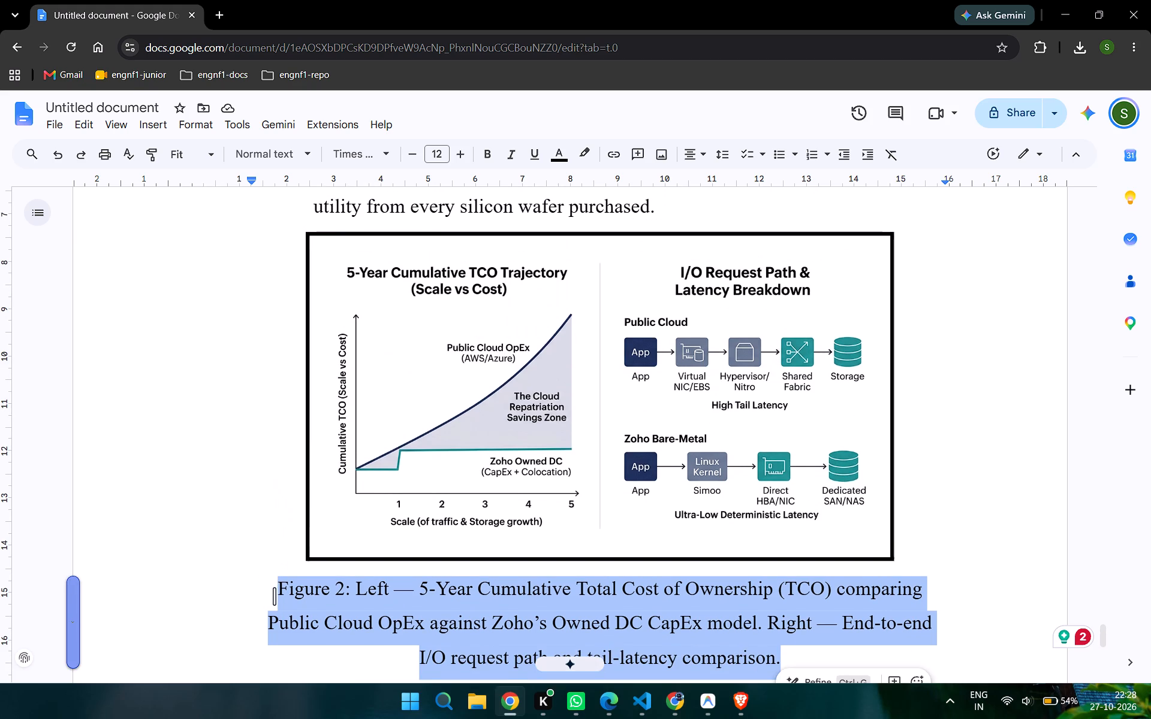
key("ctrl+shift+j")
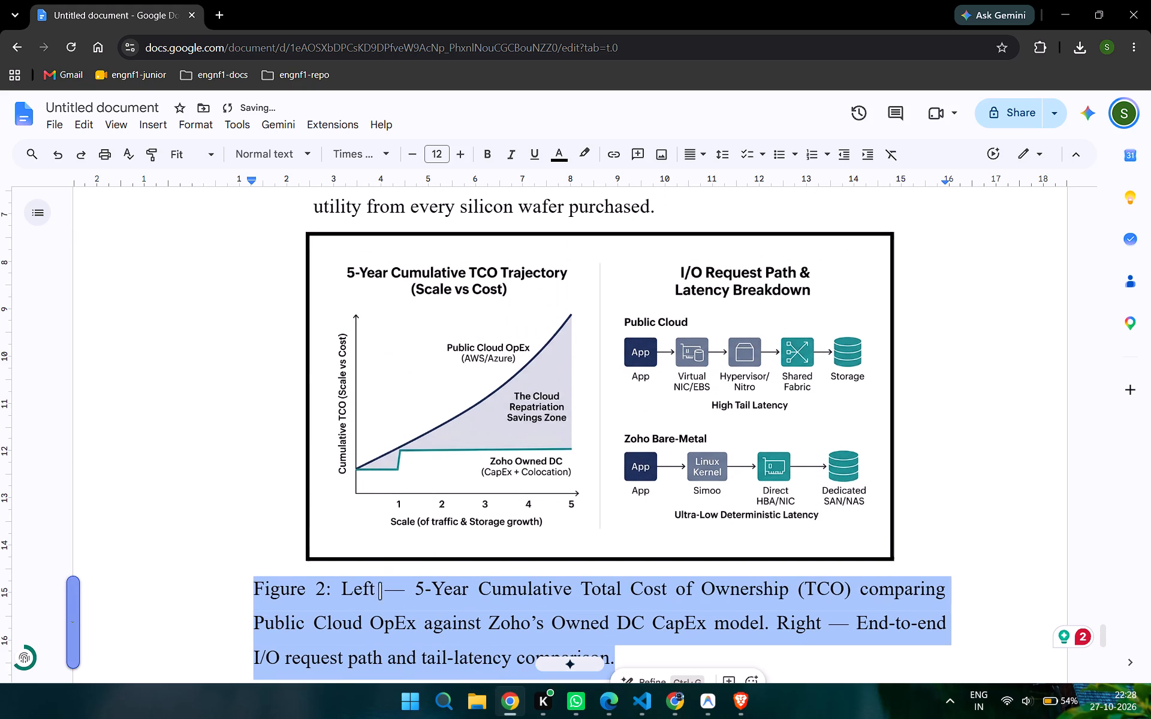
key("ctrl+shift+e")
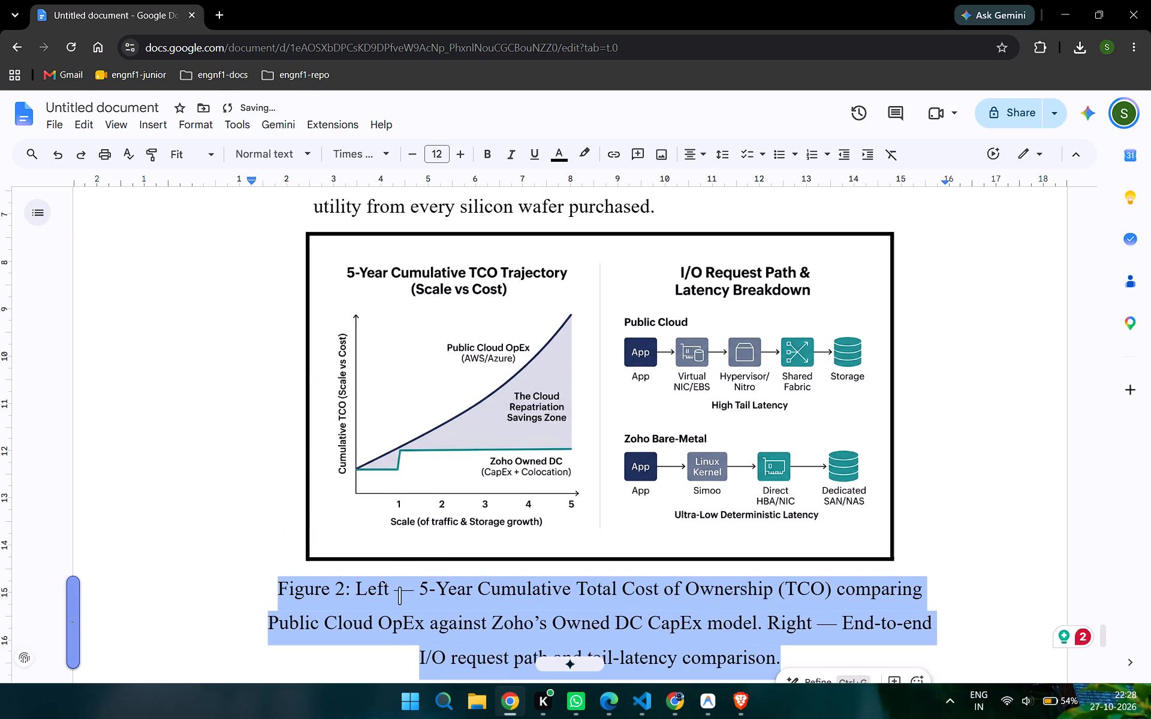
Replace every em dash (—) in the Google Docs document with a hyphen (-) using Find and replace.
double_click(400, 596)
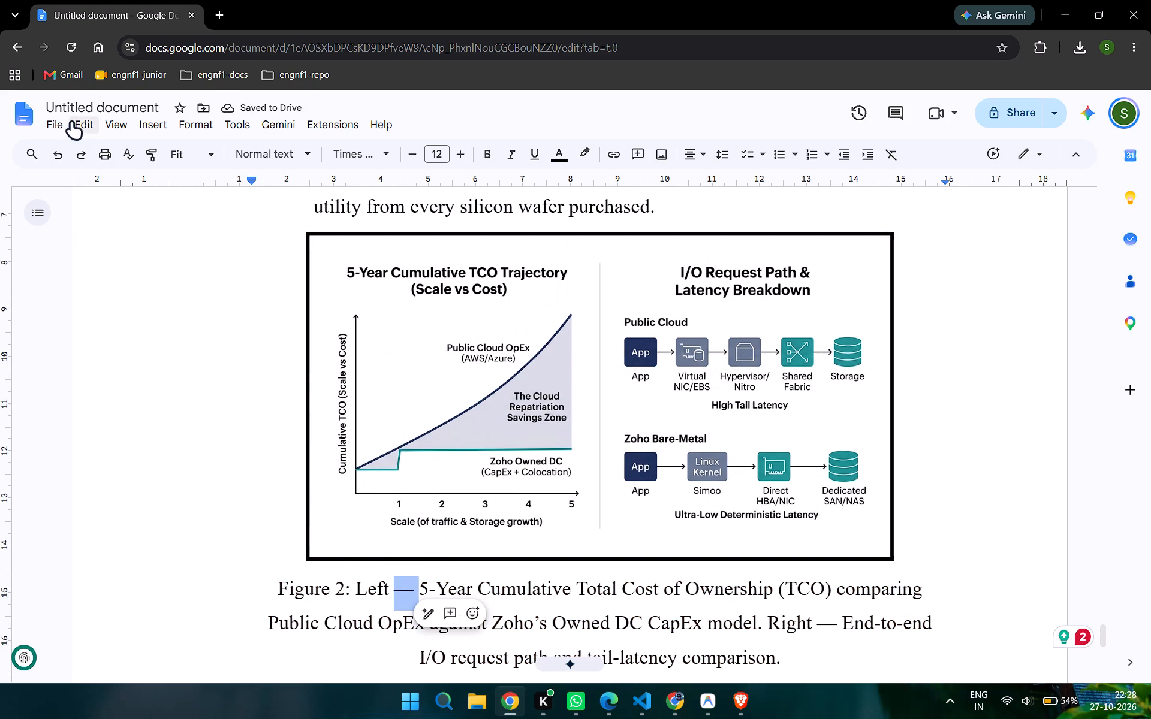
left_click(73, 121)
left_click(146, 375)
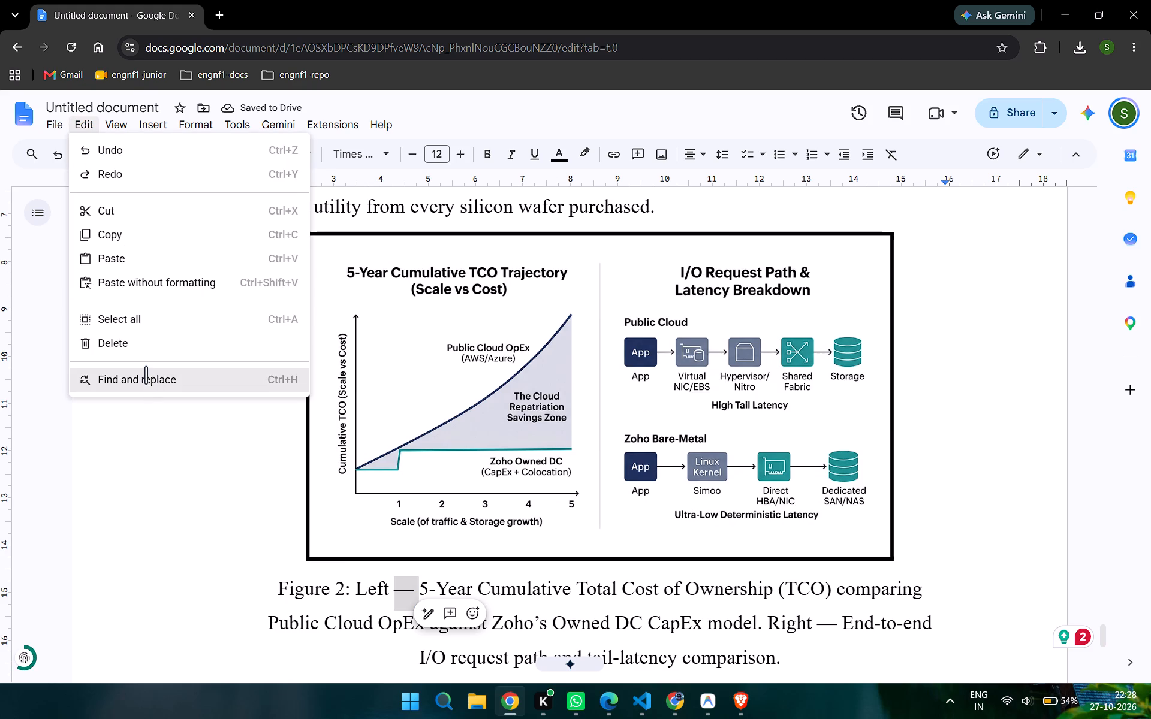
left_click(538, 512)
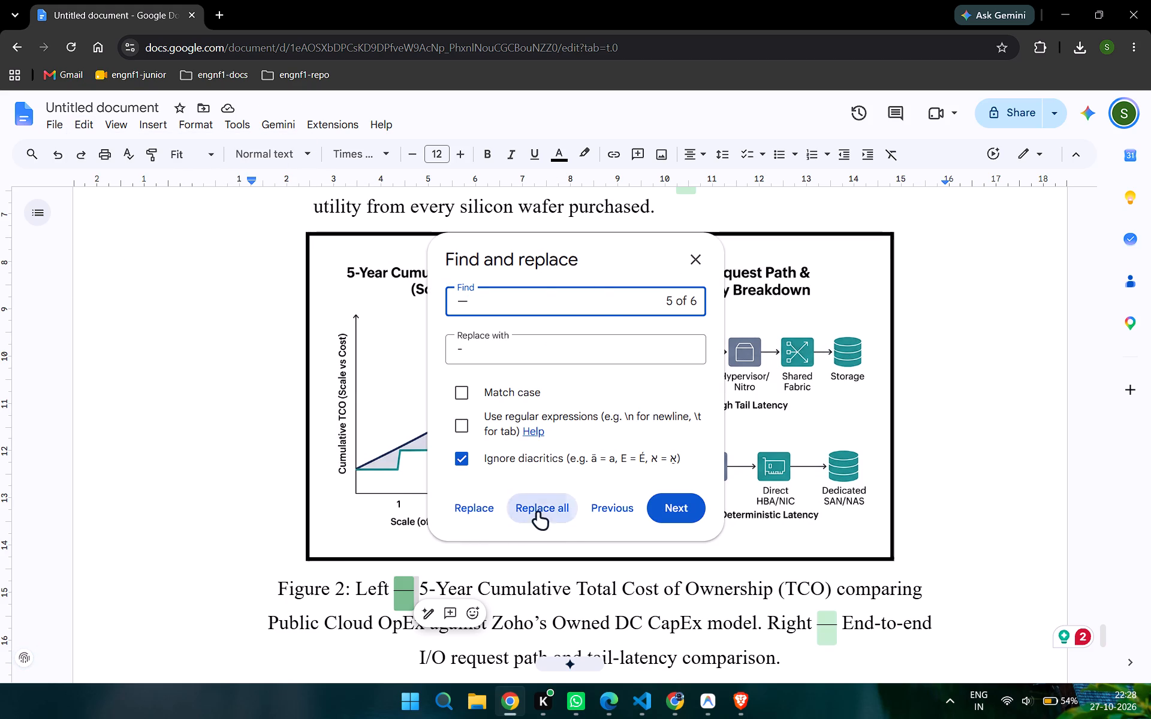
left_click(694, 270)
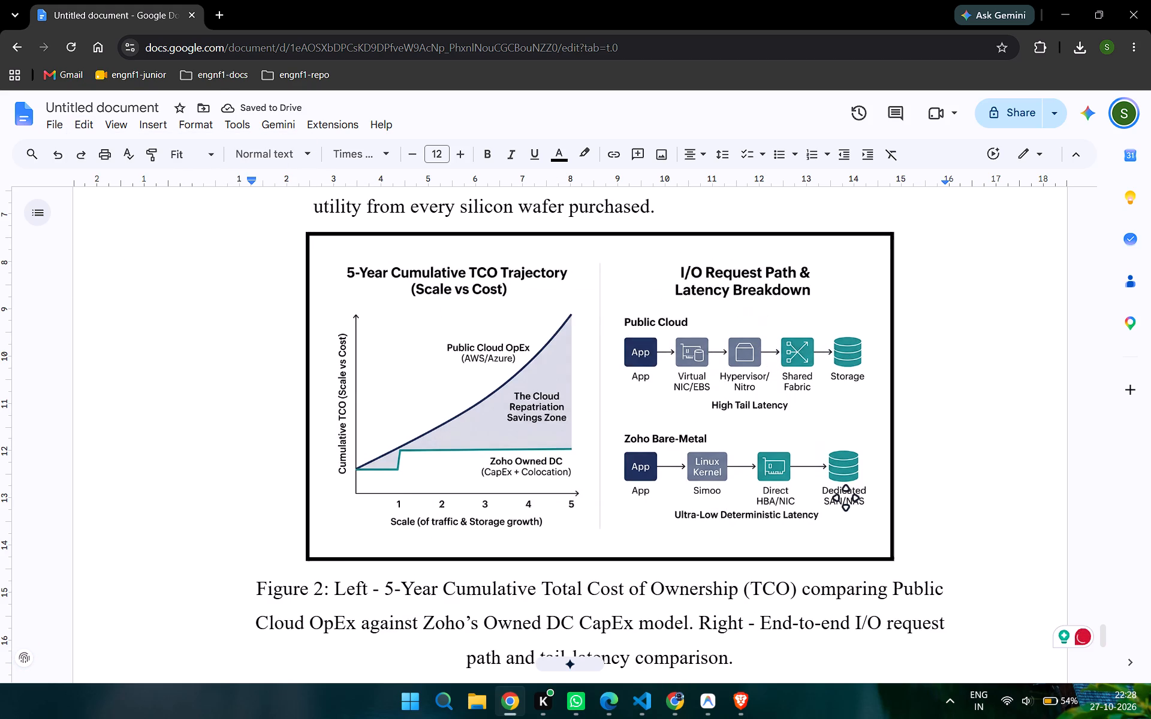
Set the line spacing of the whole Figure 2 caption to Single.
scroll(851, 522, "down", 2)
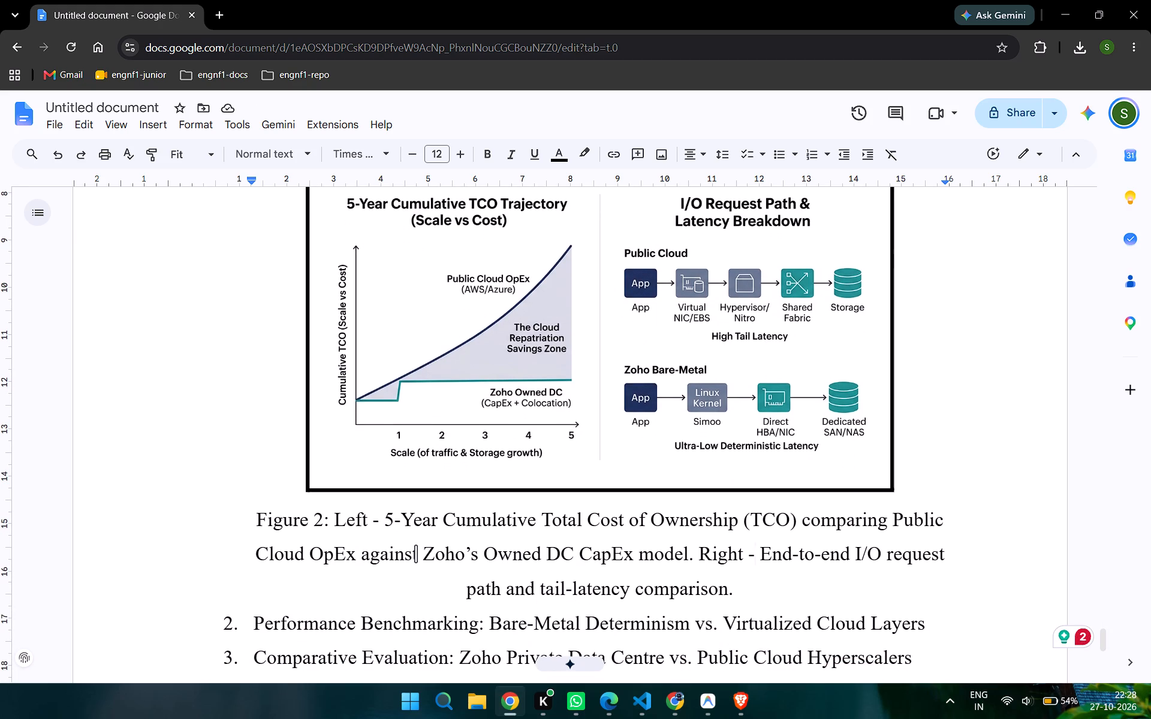
left_click(541, 551)
left_click_drag(765, 587, 247, 528)
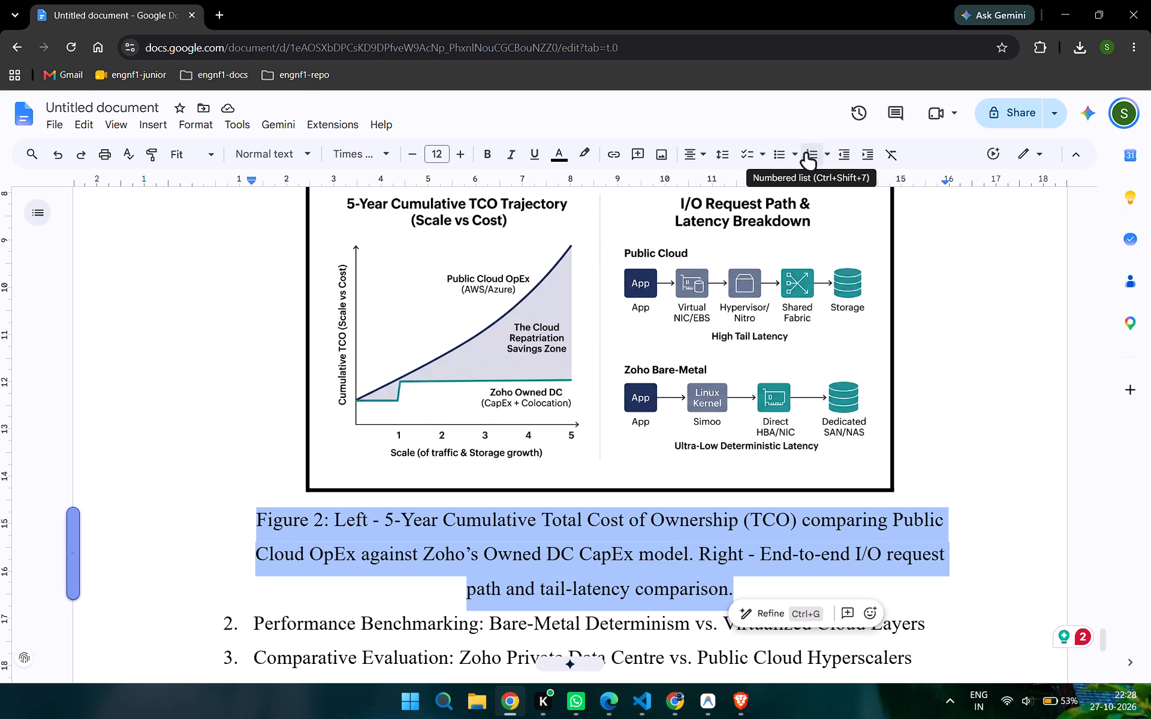
left_click(728, 153)
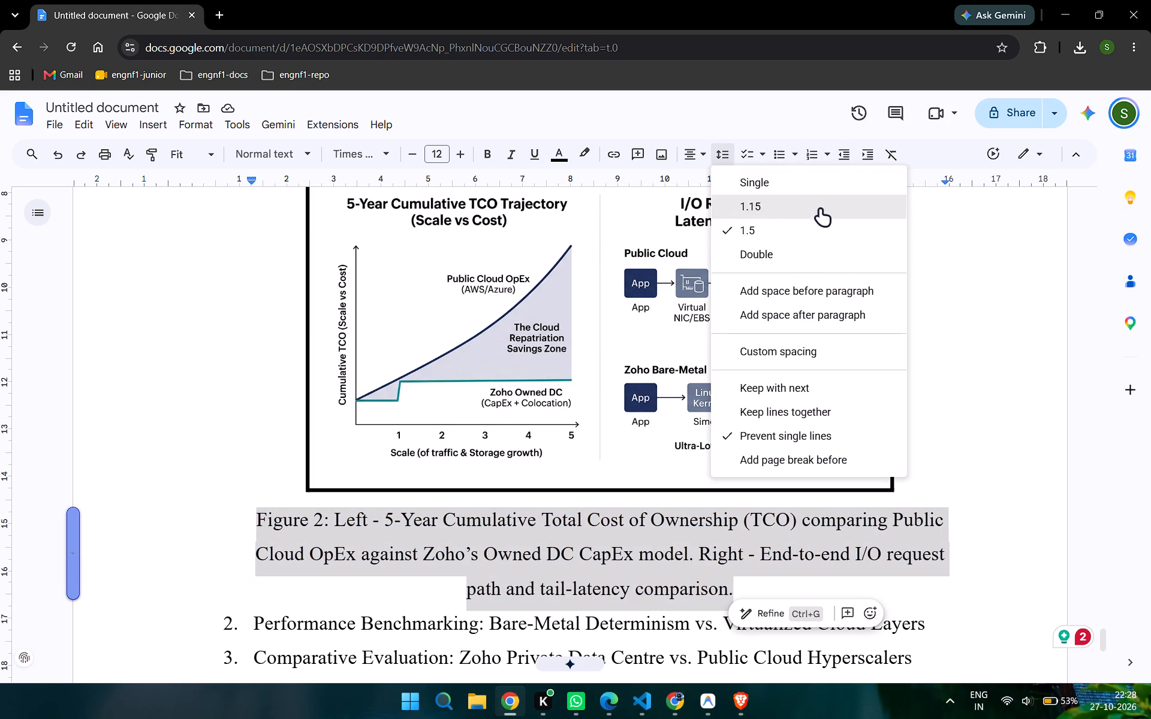
left_click(790, 182)
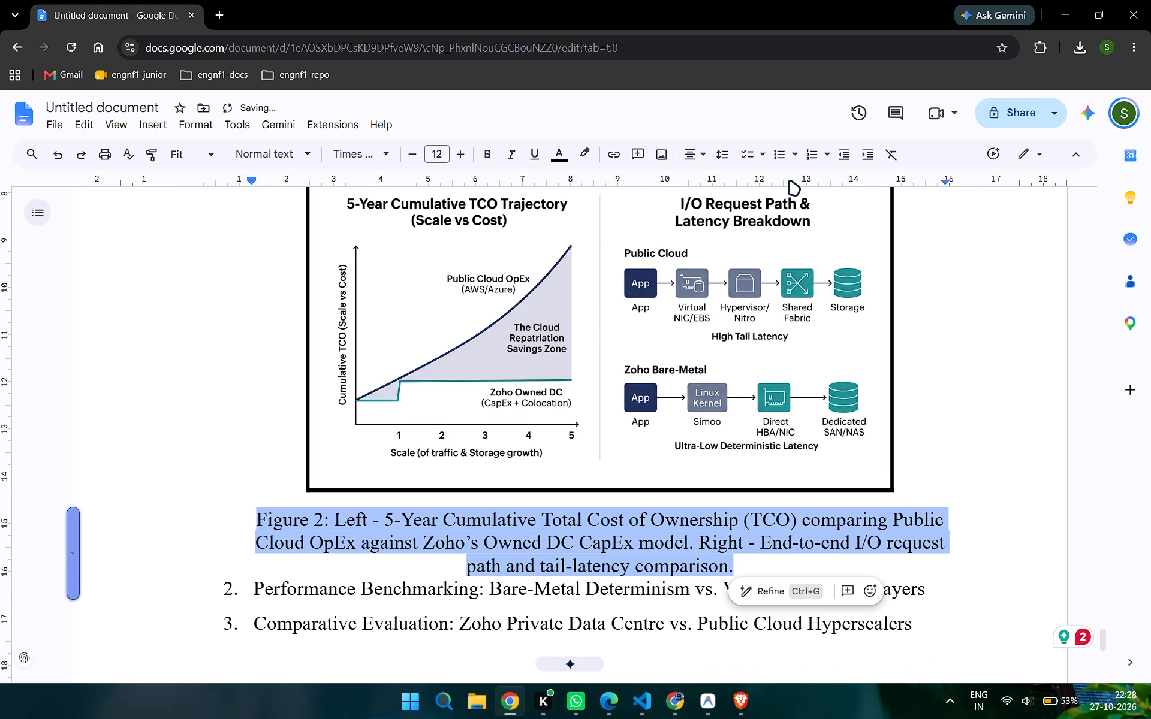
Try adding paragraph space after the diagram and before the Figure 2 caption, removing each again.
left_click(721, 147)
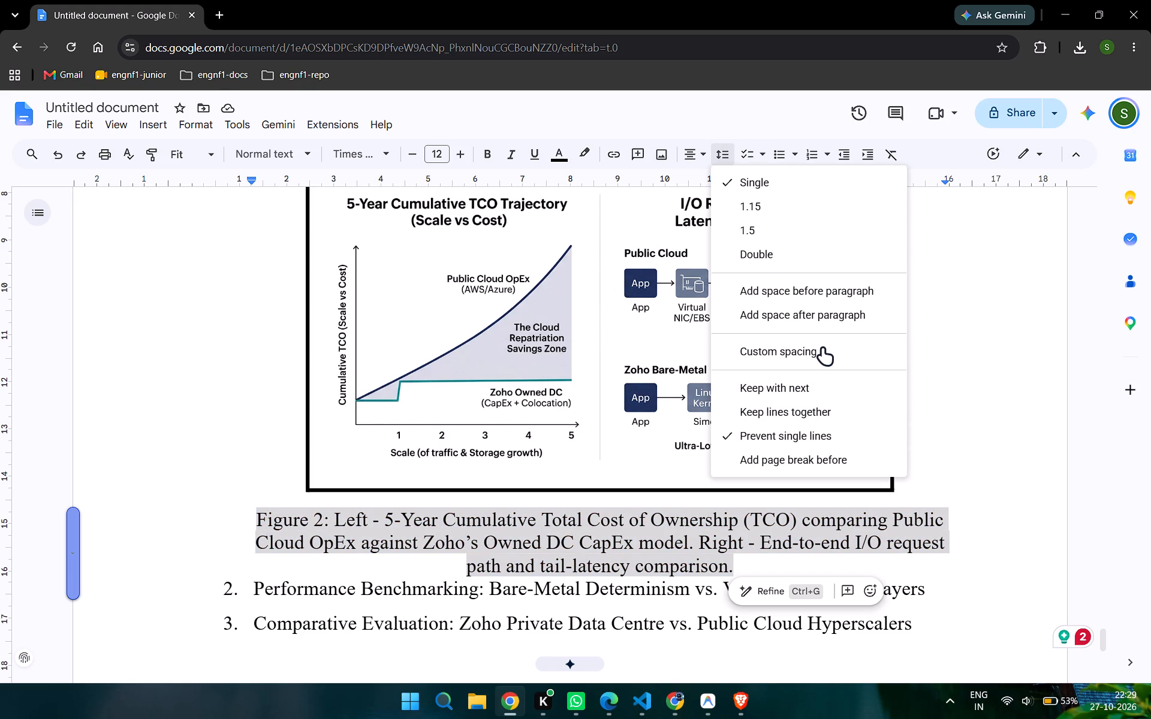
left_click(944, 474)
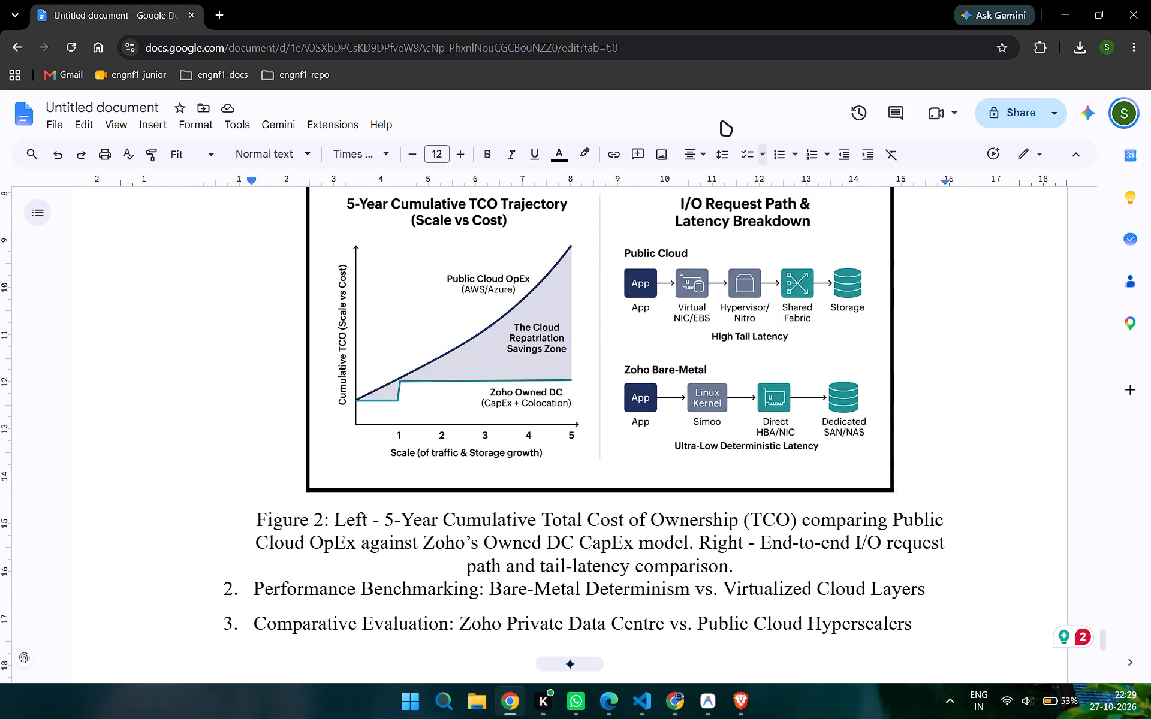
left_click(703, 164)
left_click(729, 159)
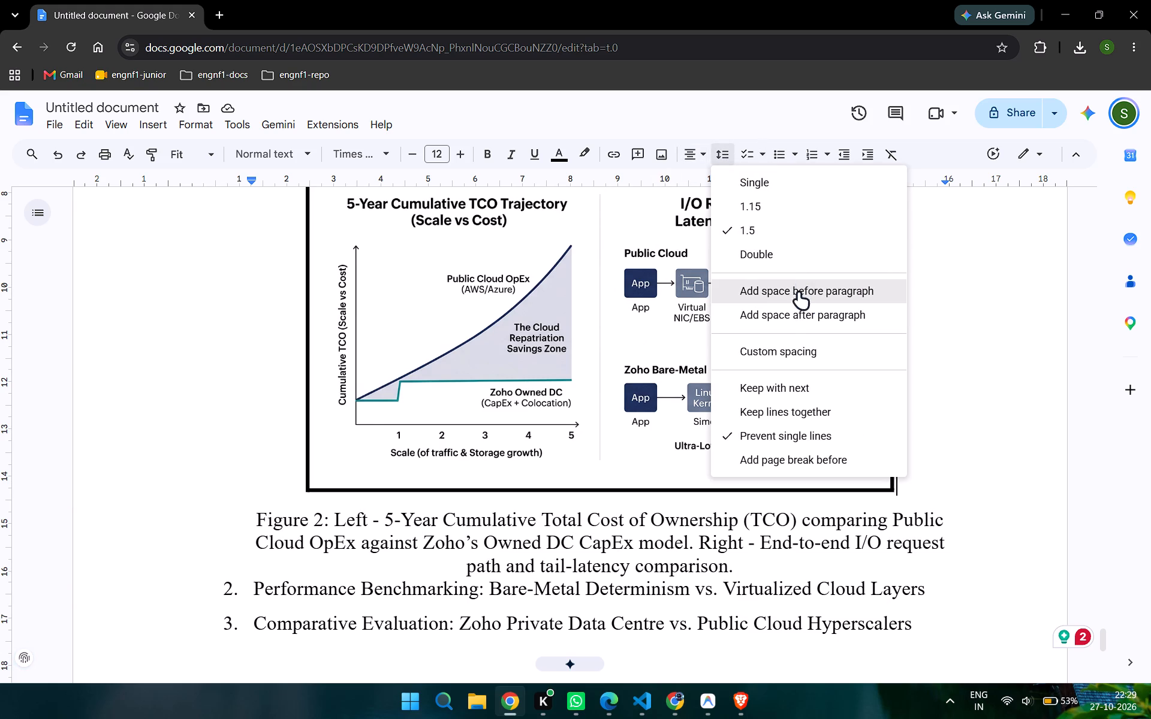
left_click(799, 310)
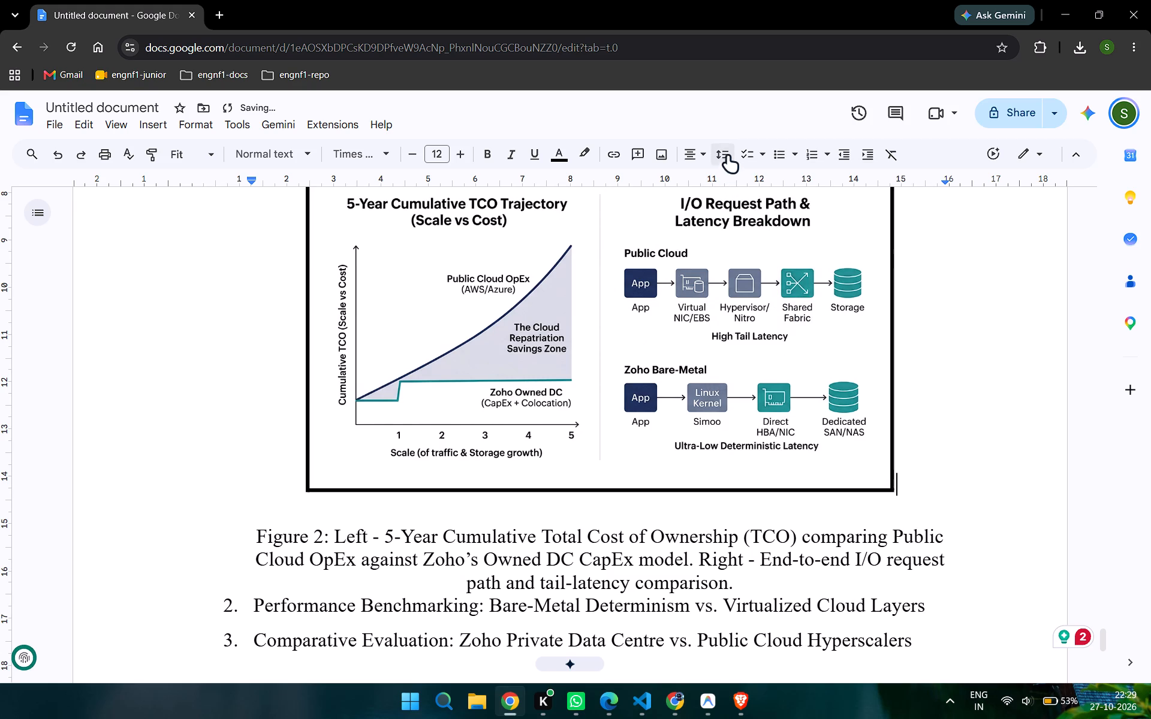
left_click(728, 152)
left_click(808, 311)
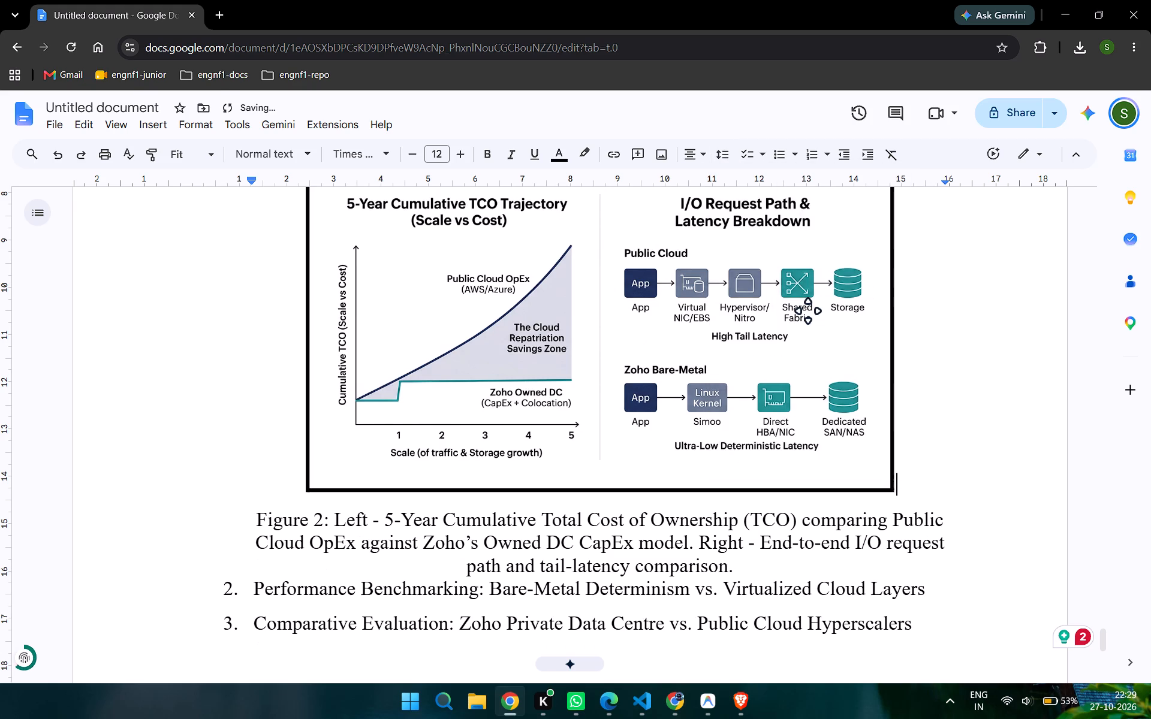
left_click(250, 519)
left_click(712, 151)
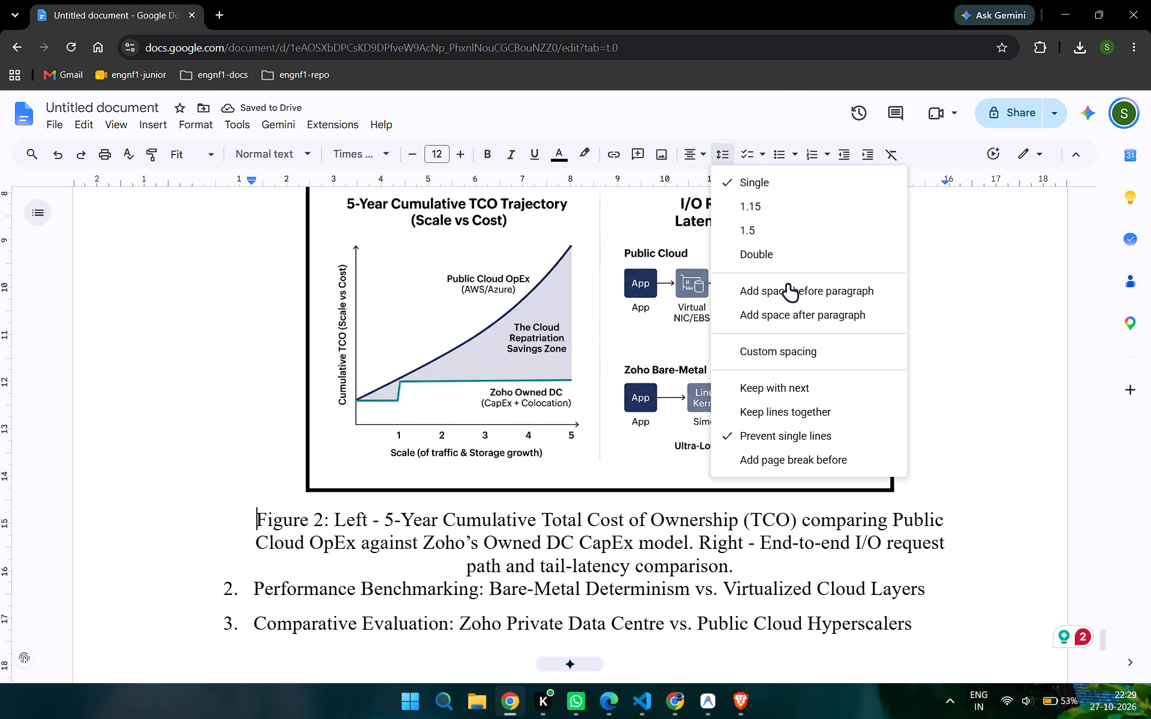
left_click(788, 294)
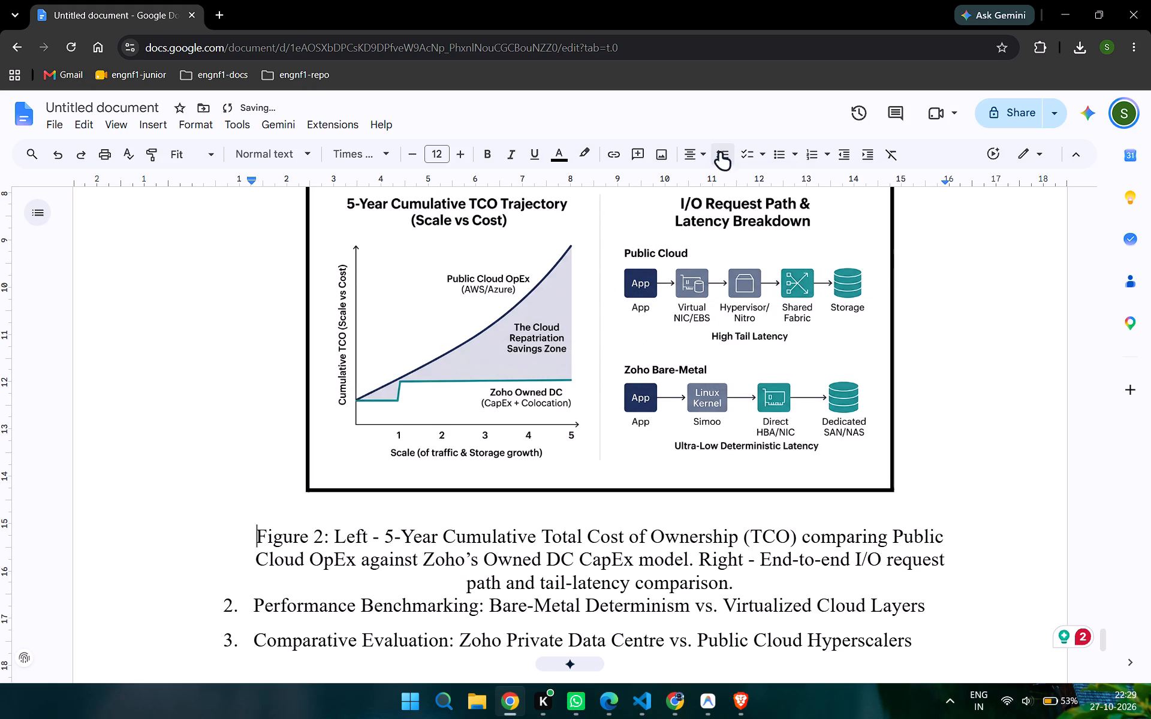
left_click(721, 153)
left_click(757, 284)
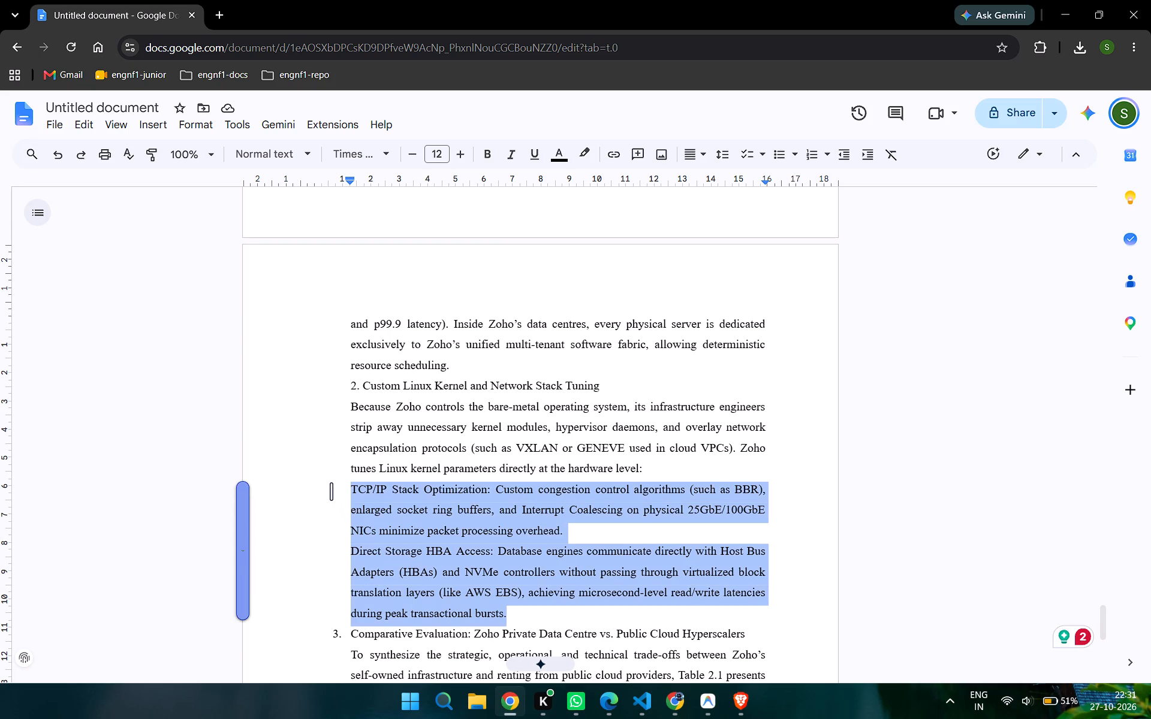
key("ctrl+shift+8")
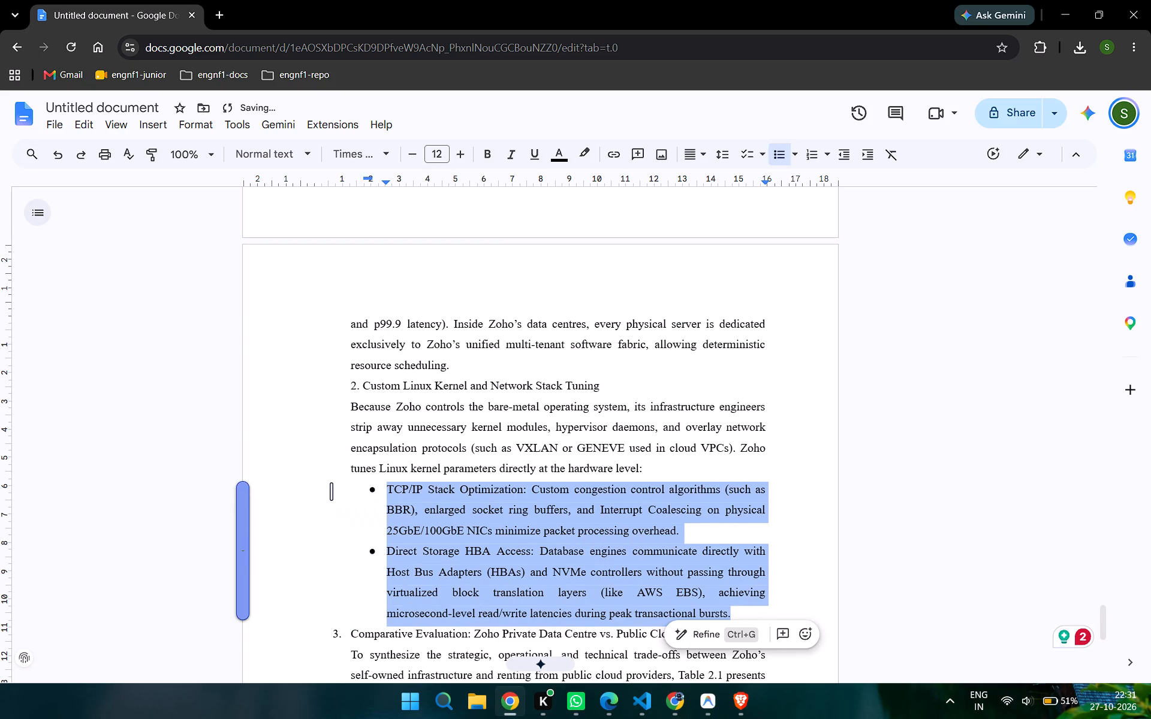
Enlarge the section title "ECONOMIC, PERFORMANCE & OPERATIONAL ANALYSIS - OWNING DATA CENTRES VS. PUBLIC CLOUD" to 16 pt.
scroll(332, 491, "down", 2)
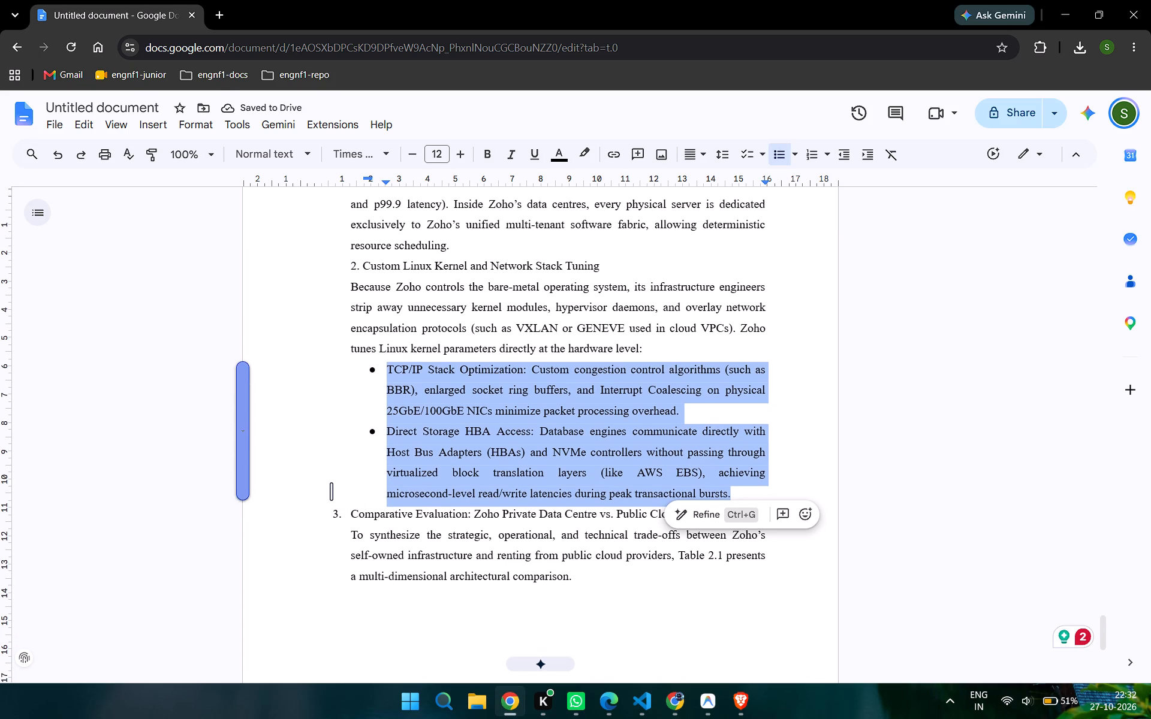
scroll(332, 491, "up", 3)
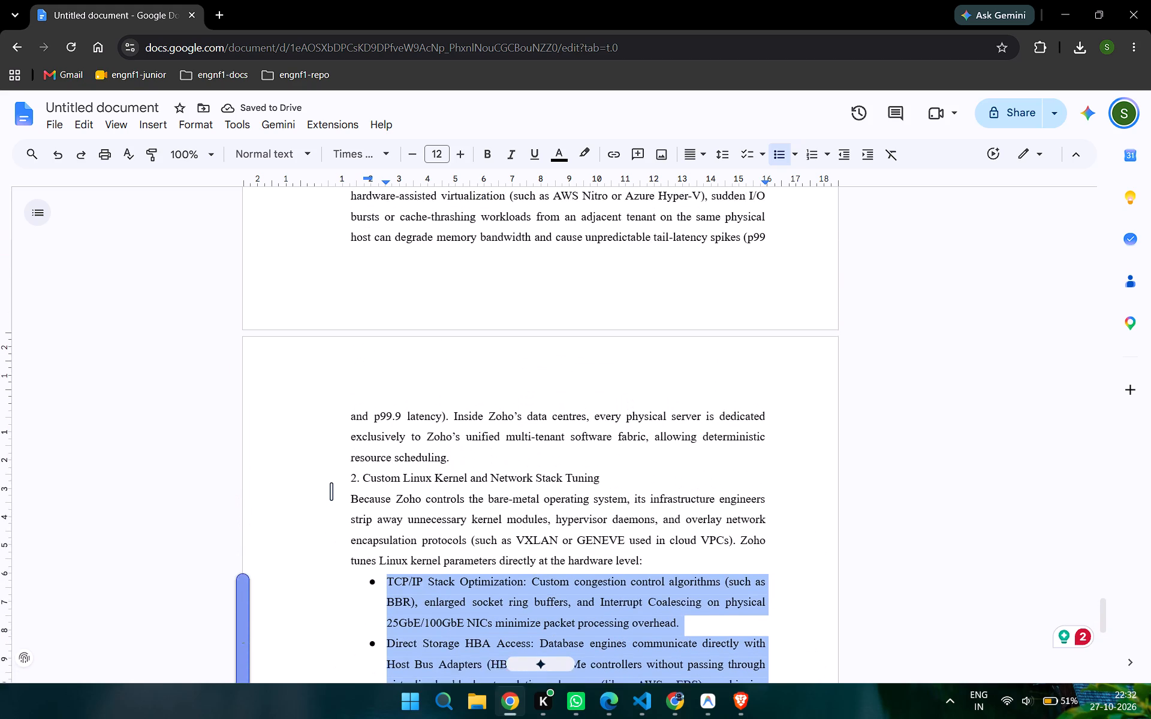
scroll(332, 491, "up", 5)
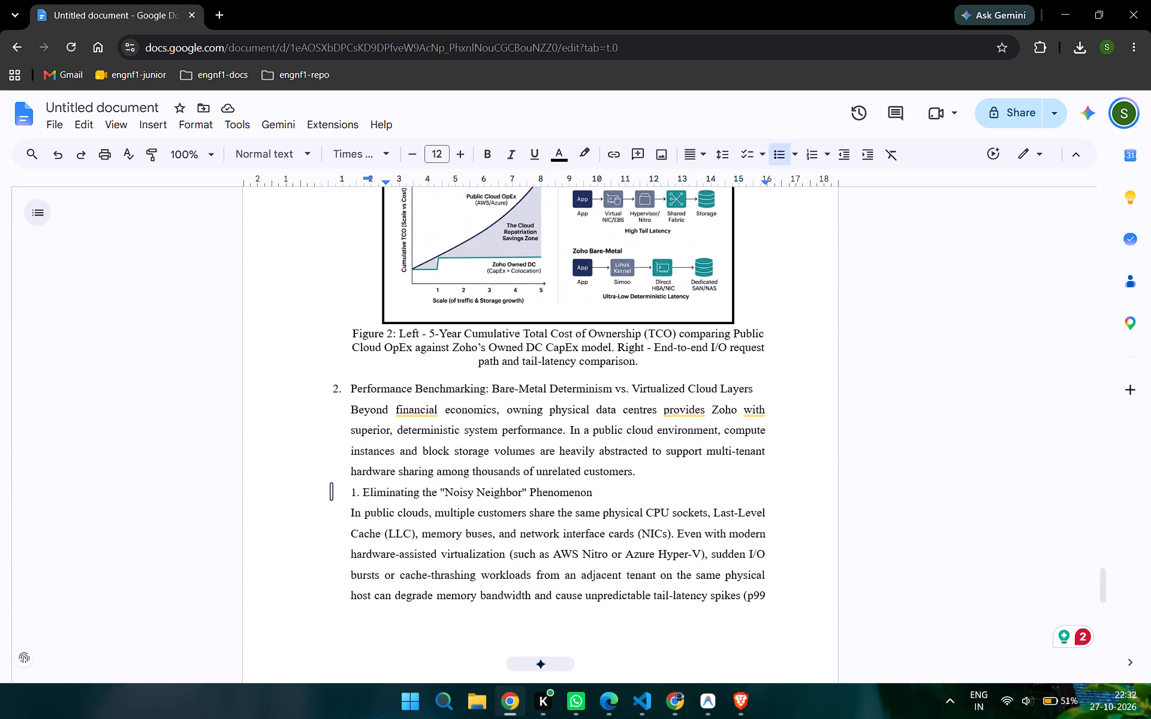
scroll(332, 491, "up", 8)
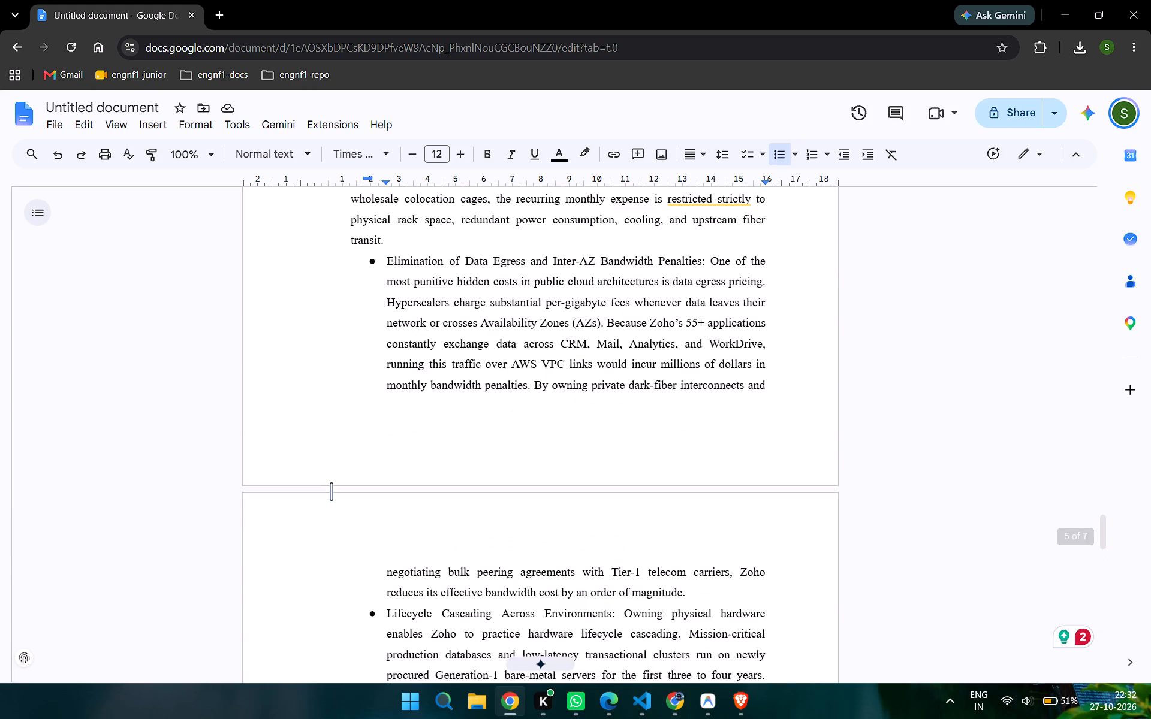
scroll(332, 491, "up", 7)
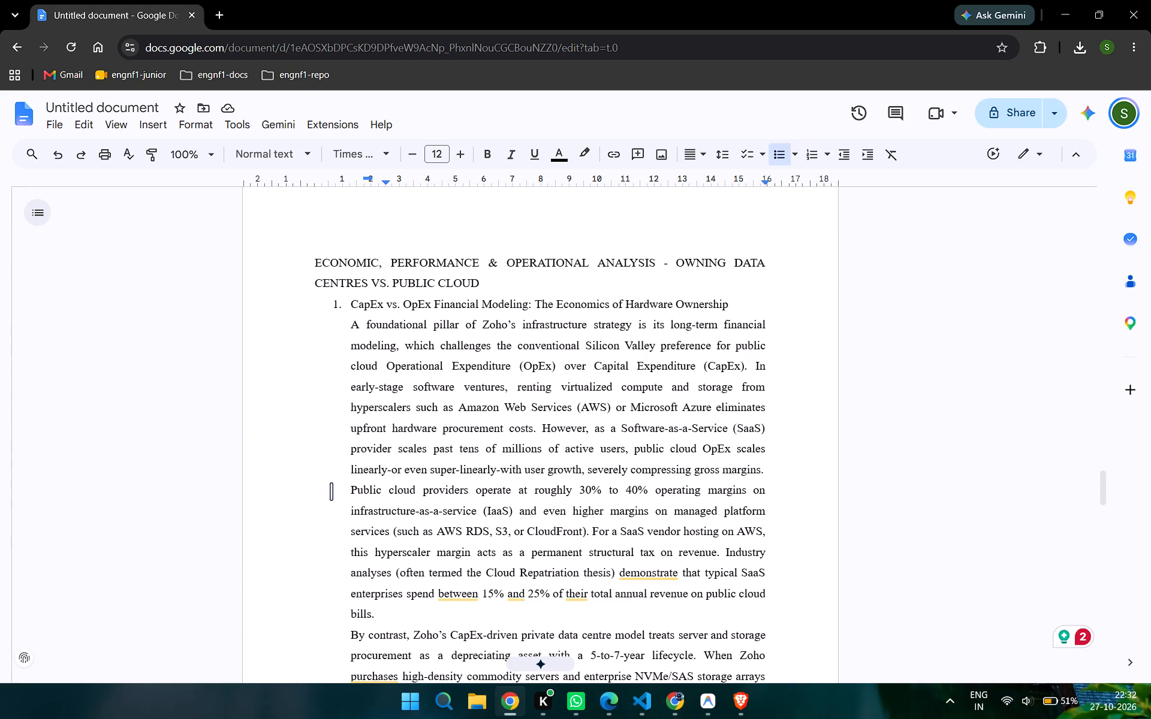
scroll(332, 491, "down", 1)
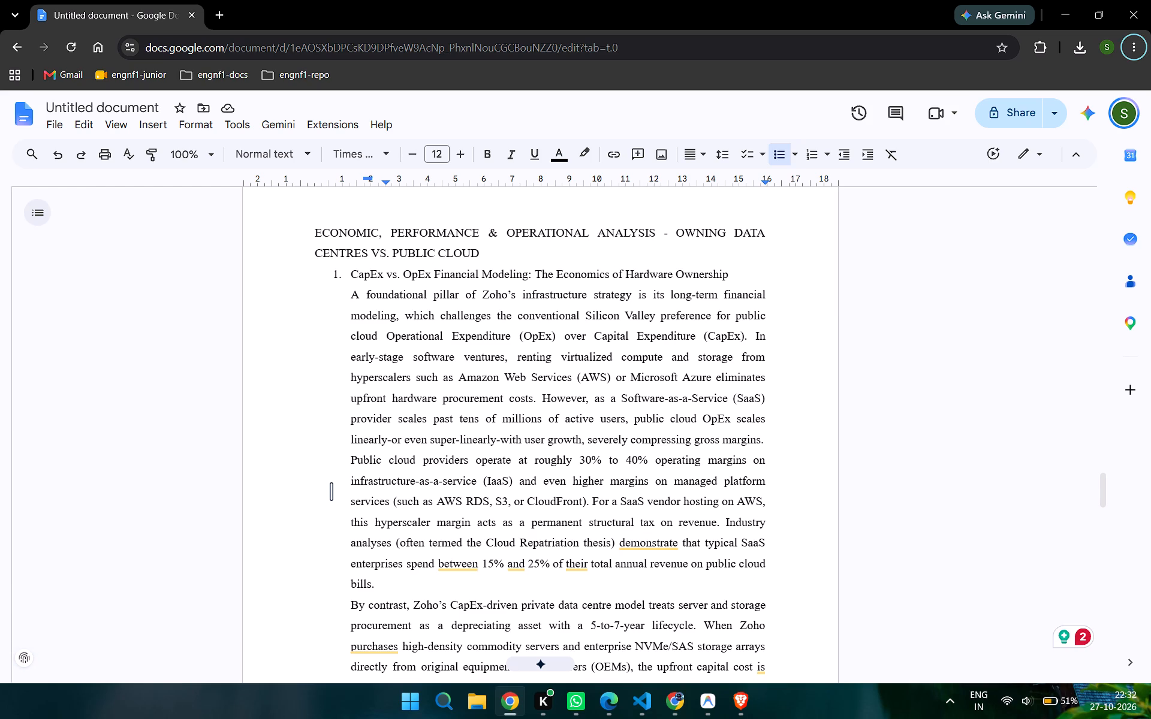
scroll(332, 491, "up", 5)
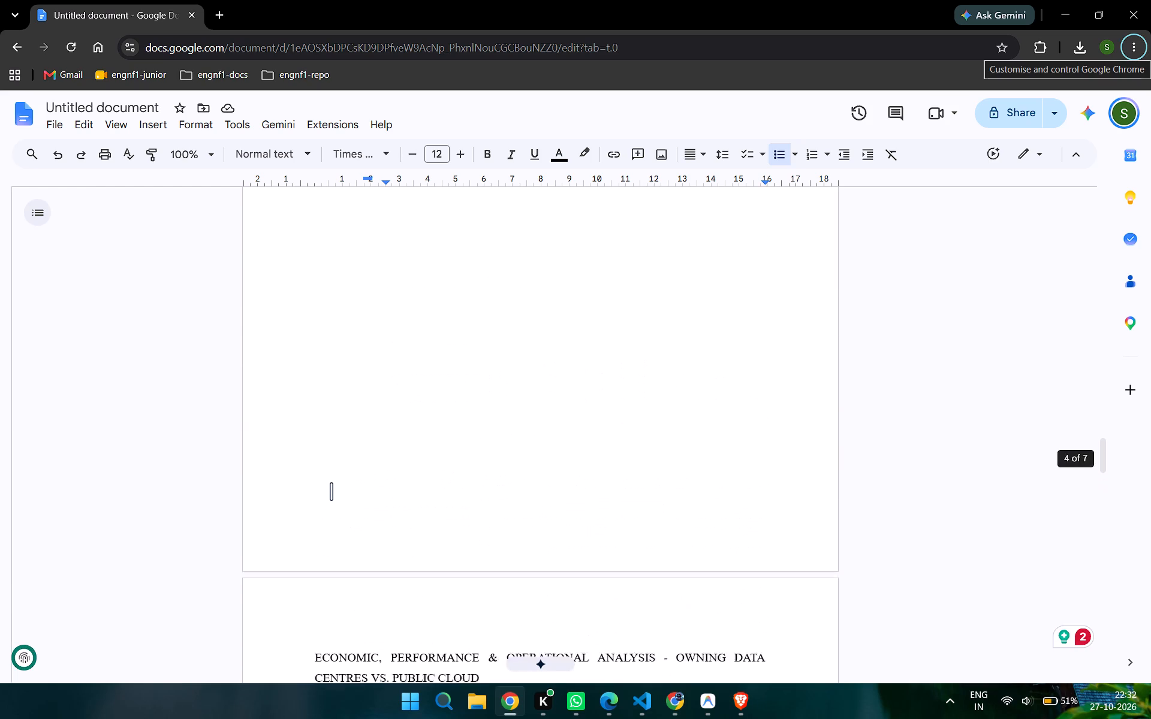
scroll(332, 491, "up", 1)
scroll(332, 491, "down", 3)
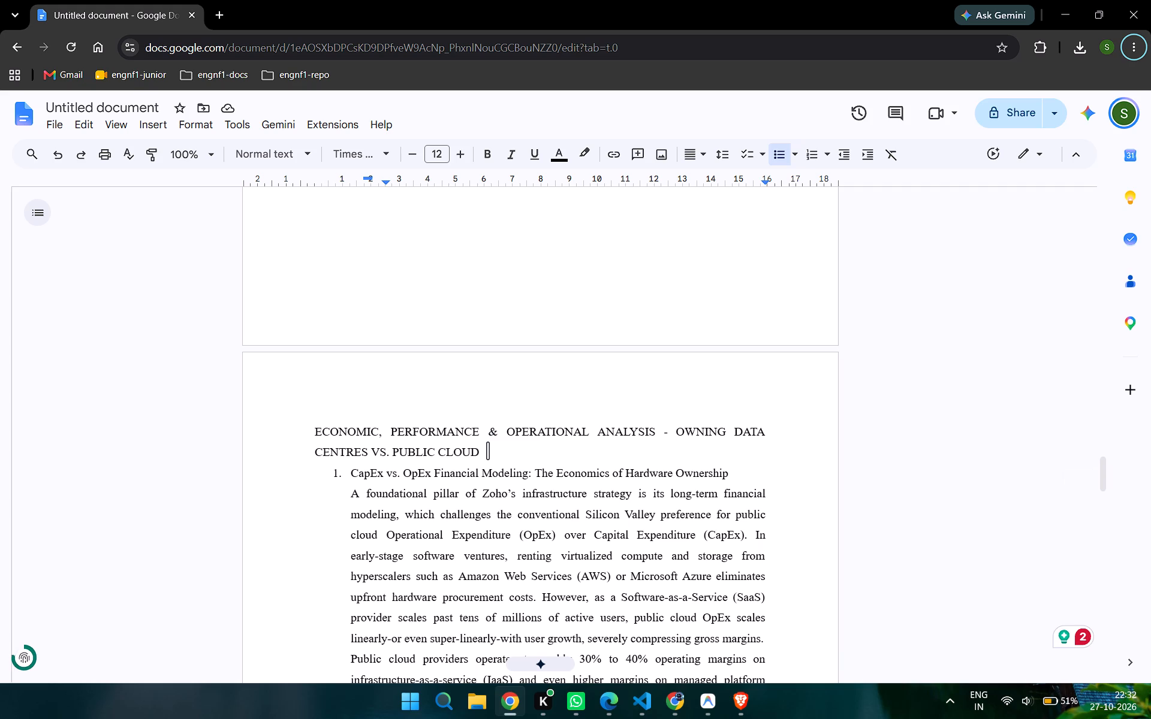
left_click_drag(487, 453, 246, 433)
key("ctrl+shift+period")
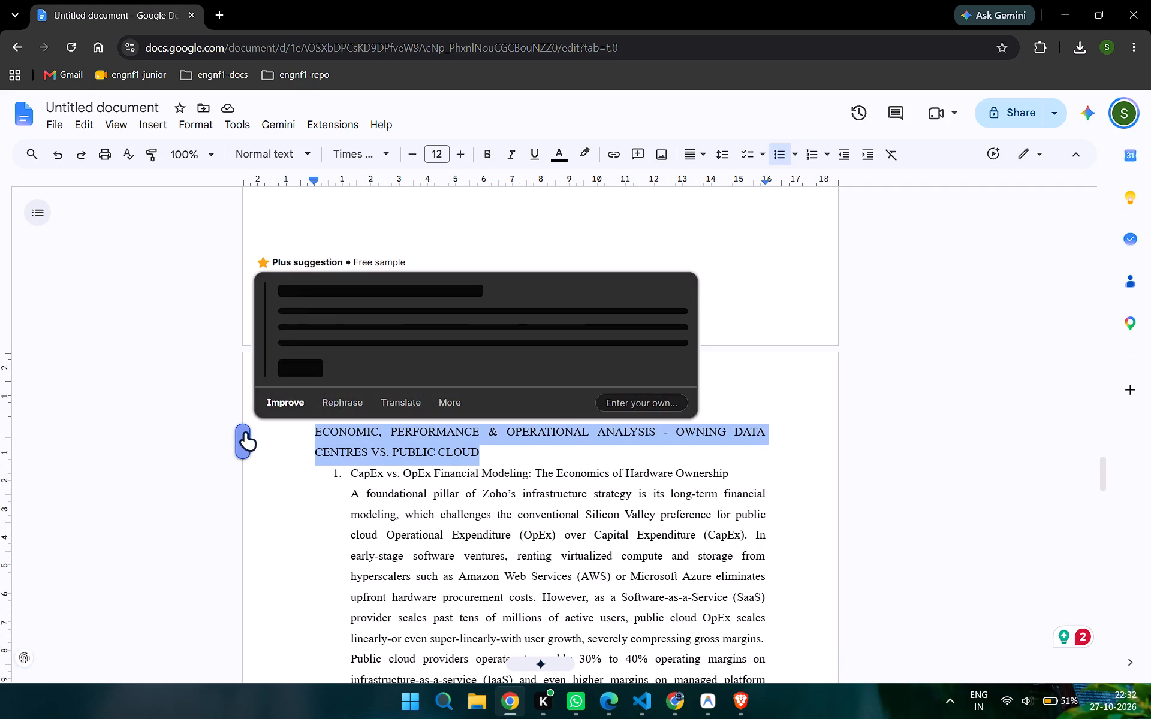
key("ctrl+shift+period")
key("ctrl+shift+period")
key("ctrl+shift+period")
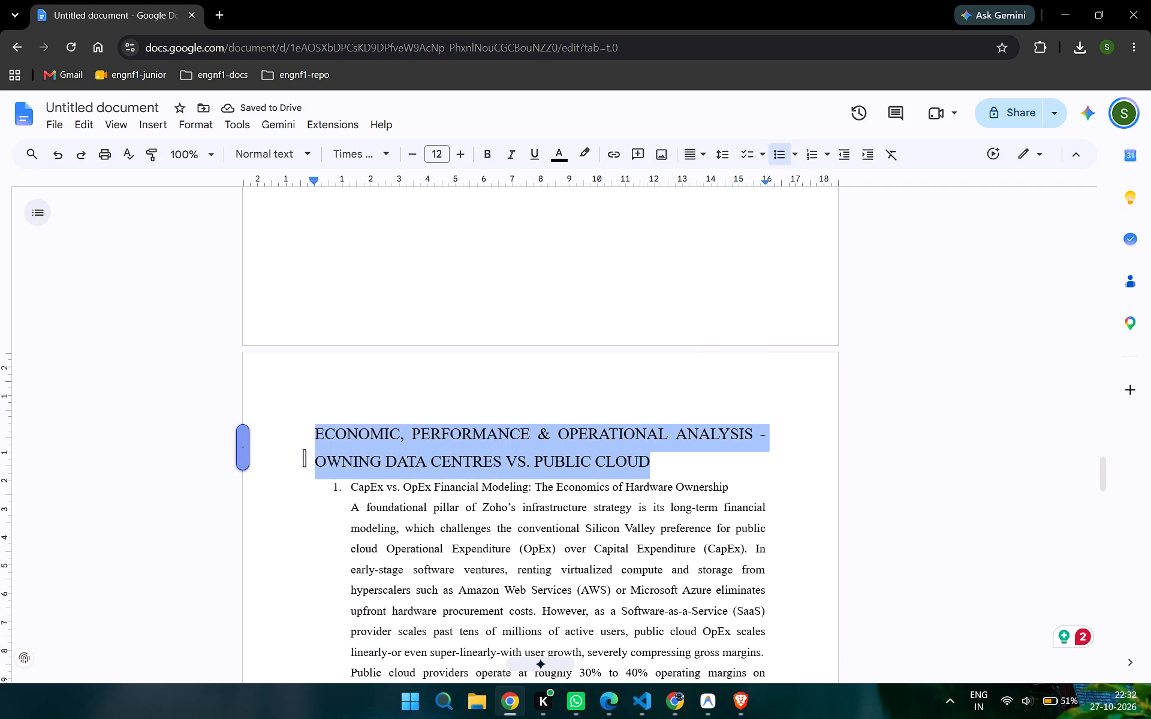
Make the whole "ECONOMIC, PERFORMANCE & OPERATIONAL ANALYSIS" section title bold, underlined and centred.
left_click(300, 440)
left_click_drag(300, 440, 664, 464)
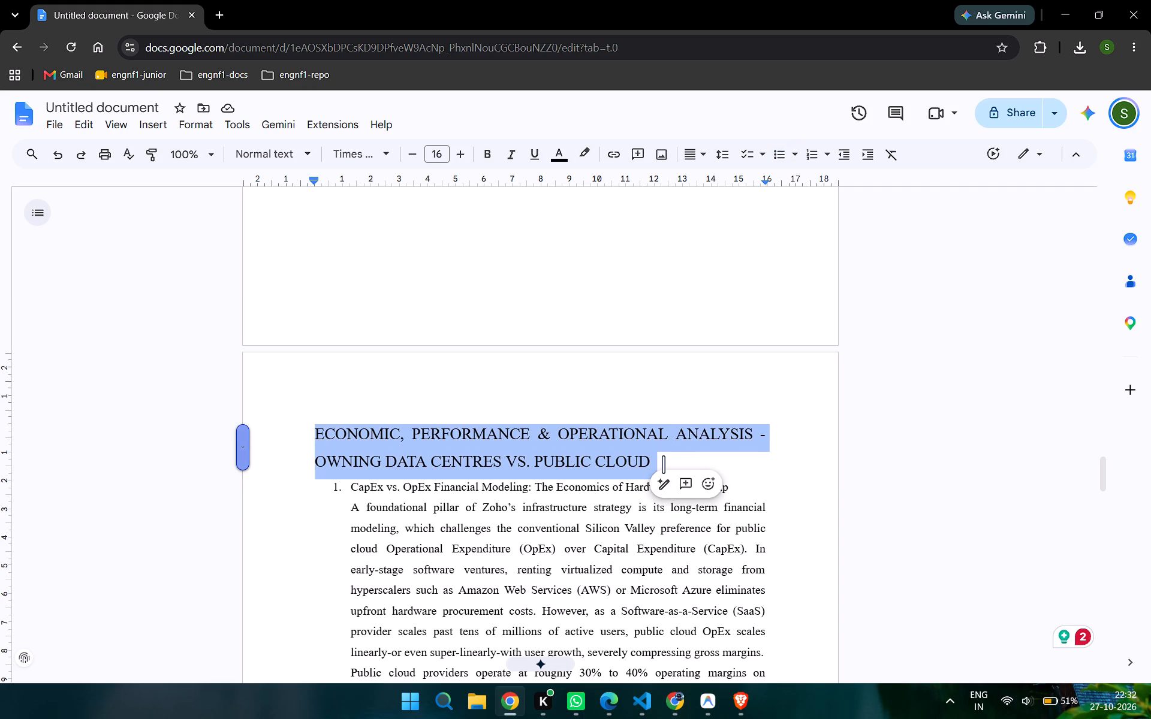
key("ctrl+b")
key("ctrl+u")
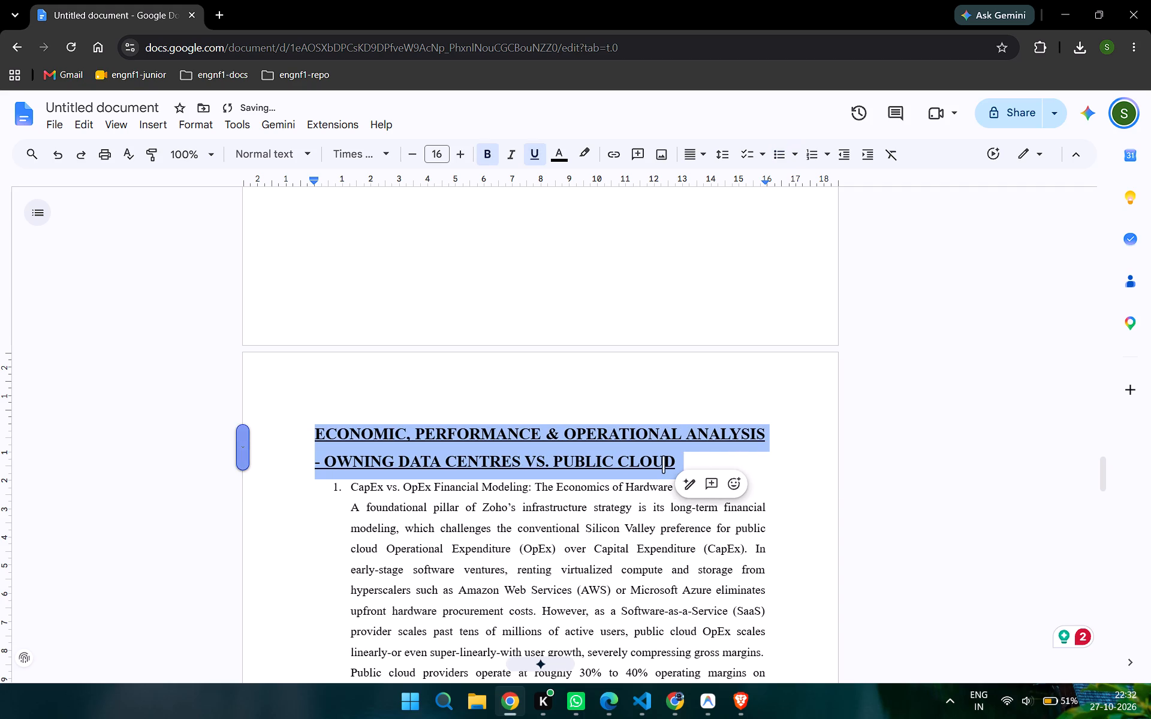
key("ctrl+shift+e")
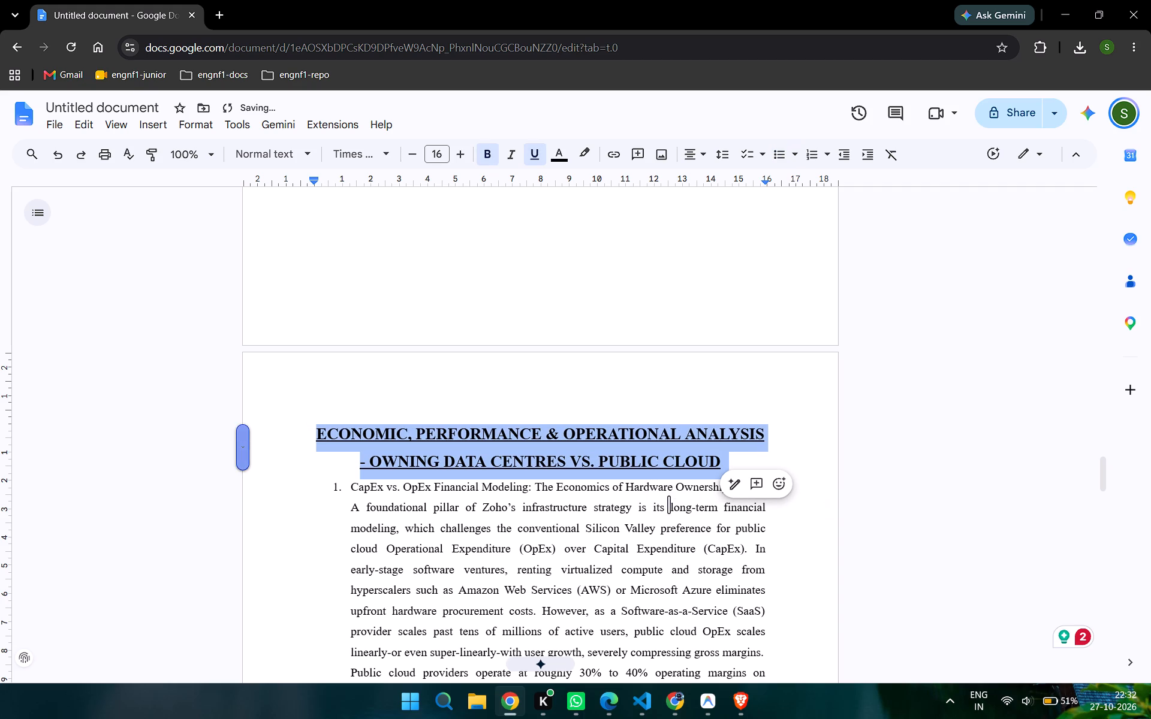
Format the numbered heading "CapEx vs. OpEx Financial Modeling: The Economics of Hardware Ownership" as 14 pt, bold and underlined.
triple_click(653, 488)
left_click(653, 488)
left_click(653, 488)
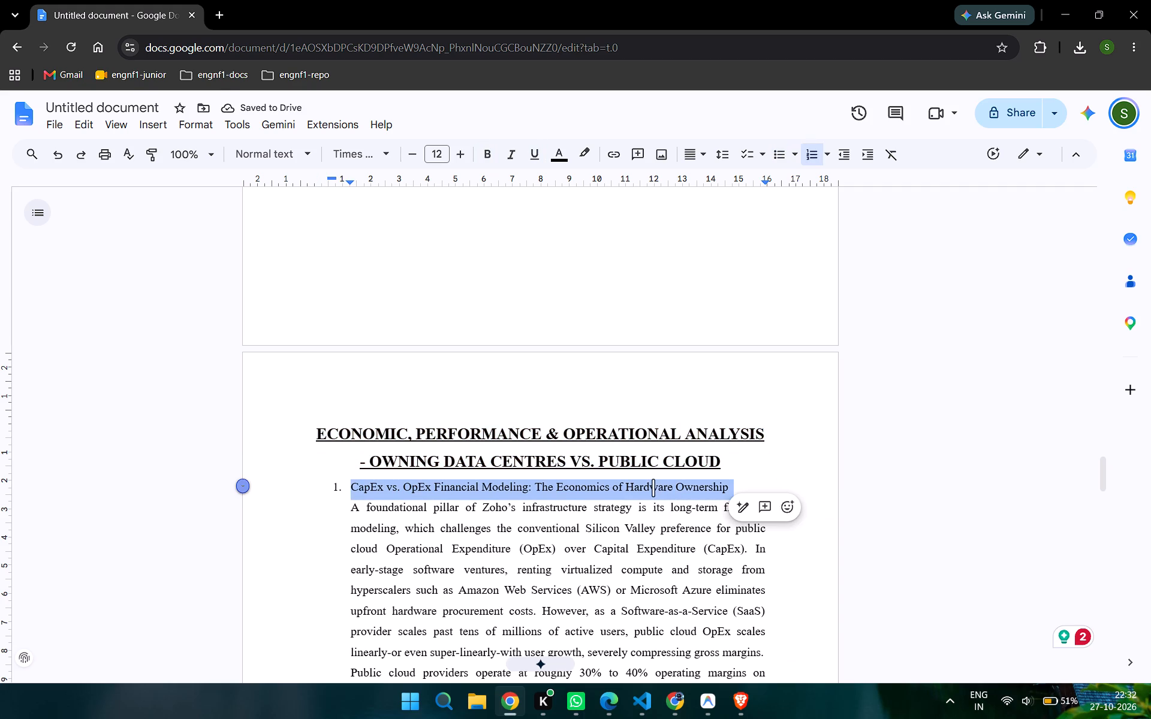
key("ctrl+shift+period")
key("ctrl+shift+period")
key("ctrl+b")
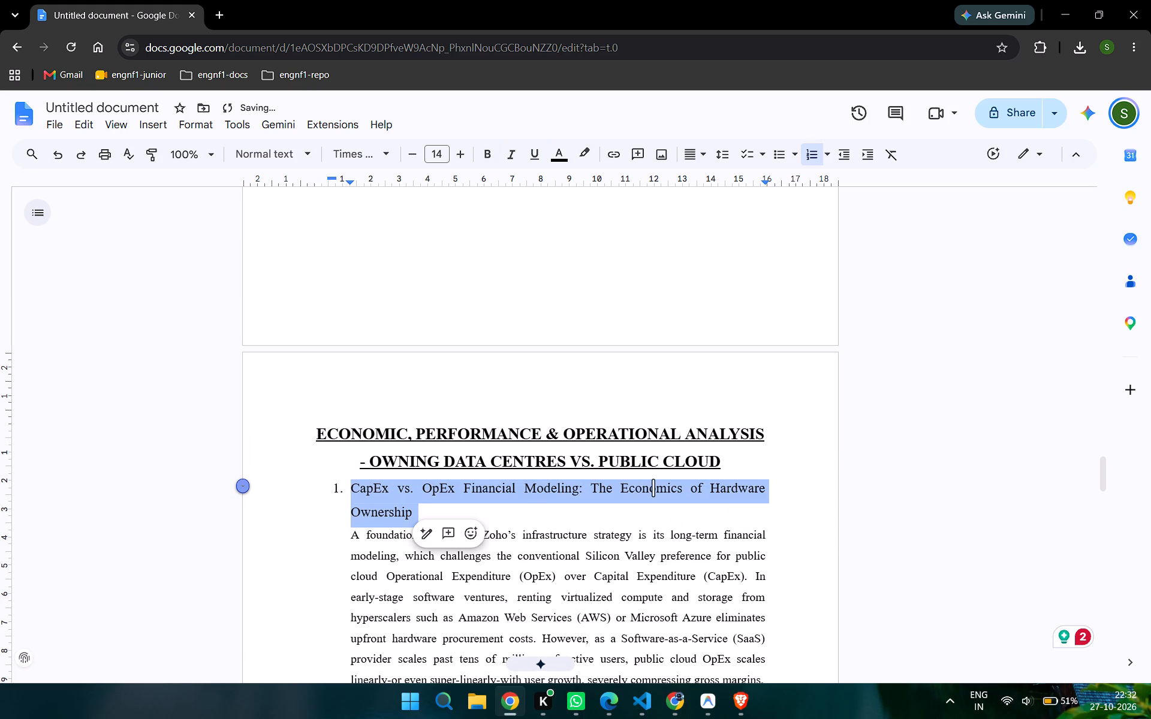
key("ctrl+u")
scroll(653, 488, "down", 4)
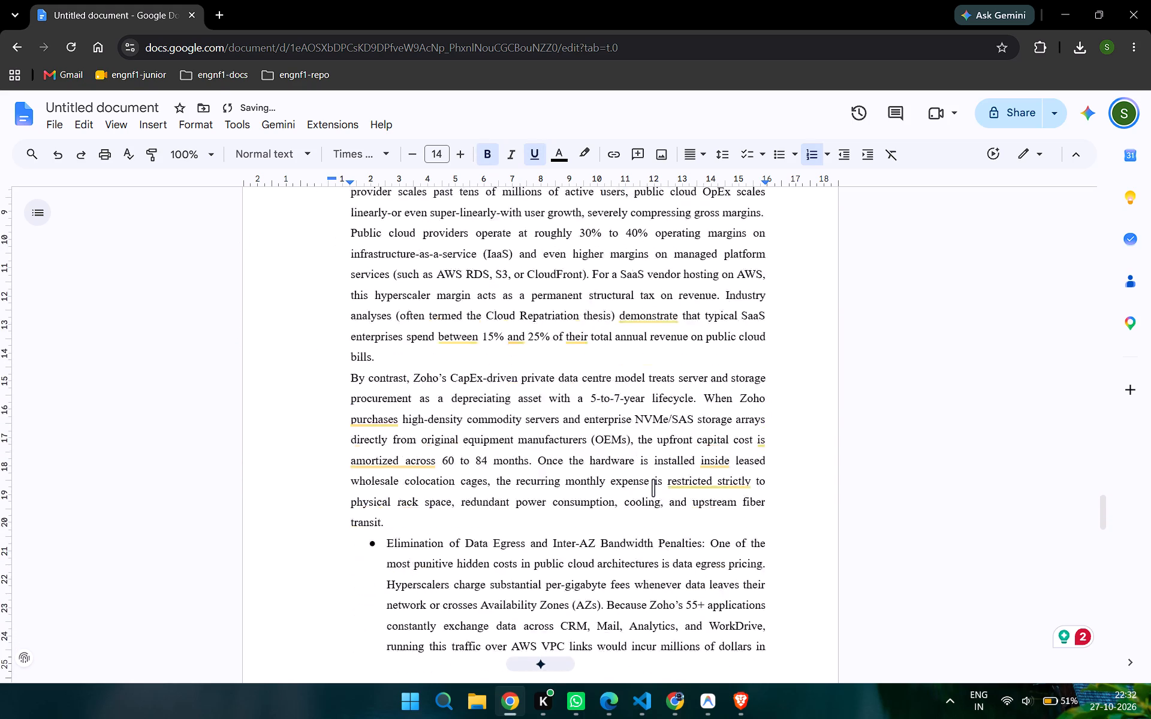
Make the bullet lead-in "Elimination of Data Egress and Inter-AZ Bandwidth Penalties:" bold and underlined.
scroll(653, 488, "down", 3)
scroll(653, 488, "up", 2)
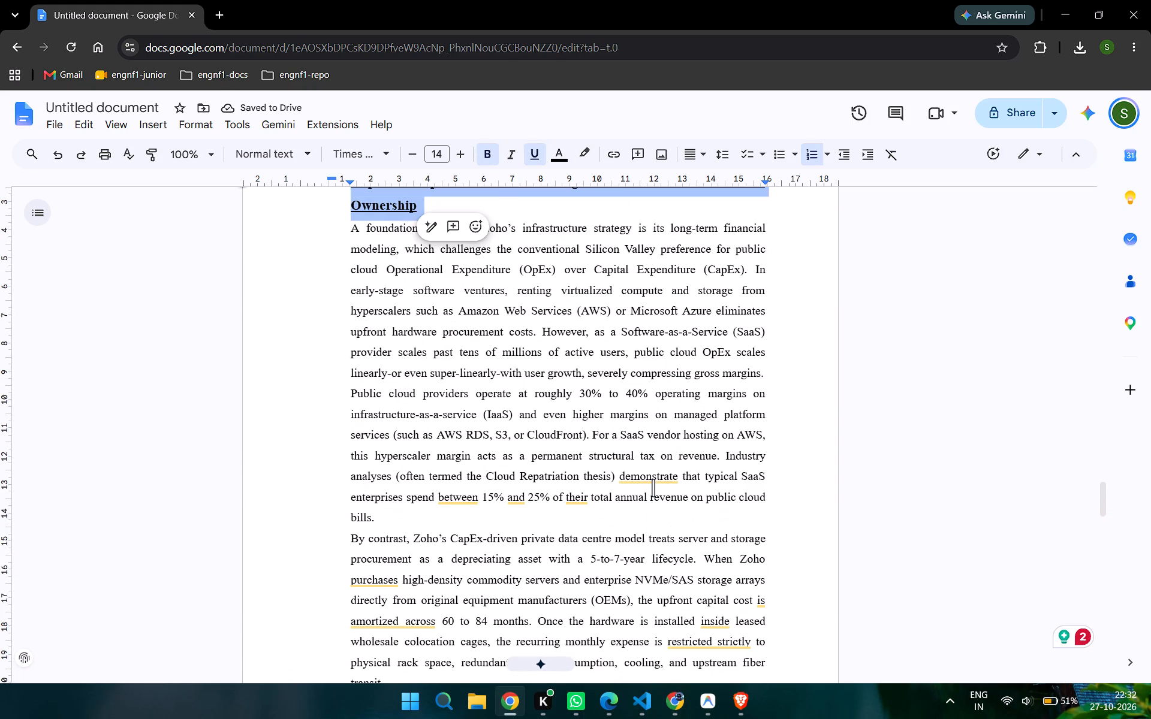
scroll(653, 488, "up", 1)
scroll(653, 488, "down", 1)
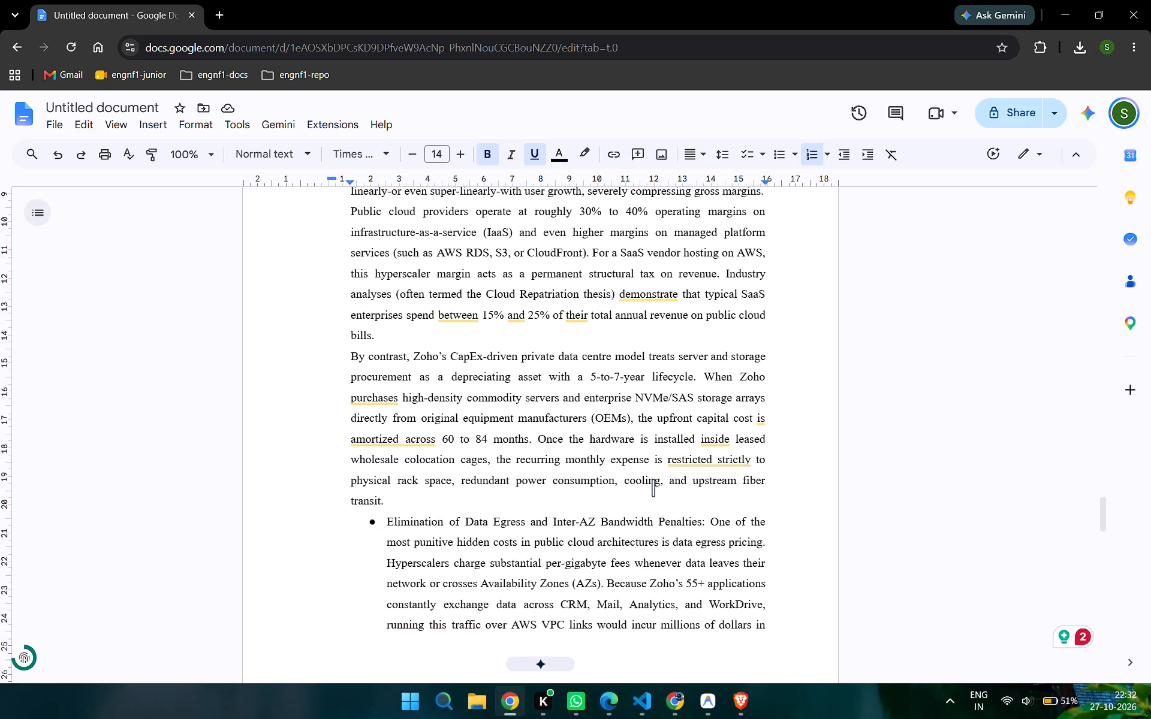
scroll(653, 488, "down", 1)
left_click_drag(707, 522, 457, 546)
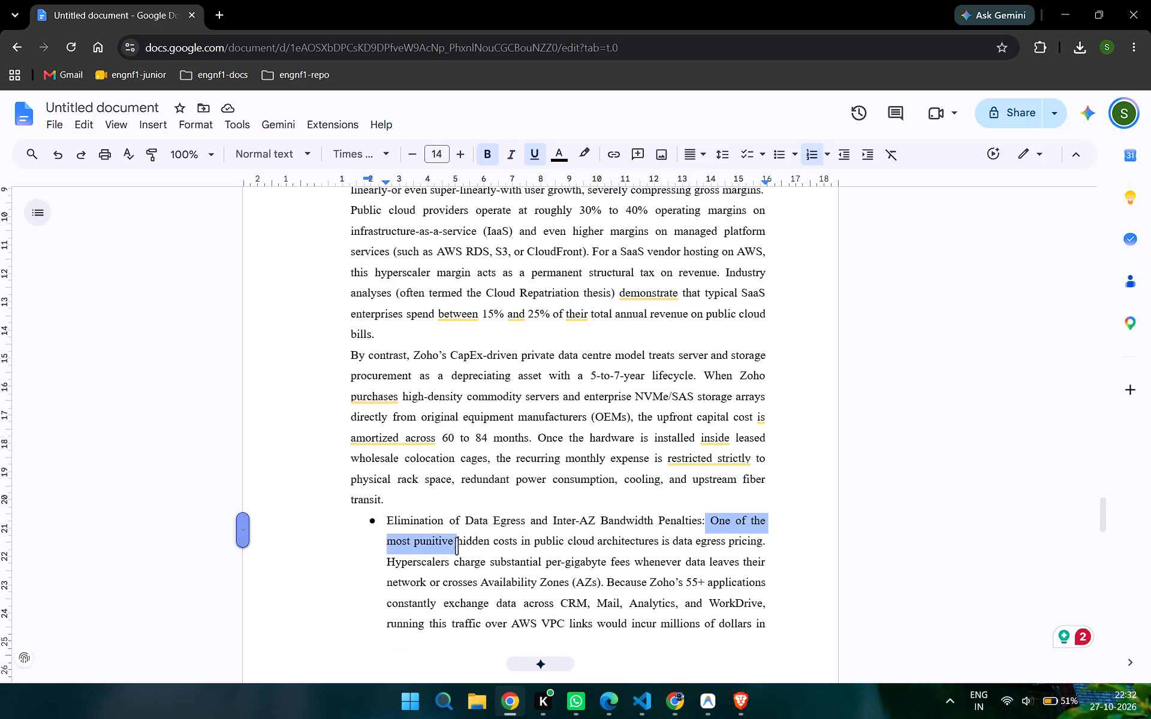
left_click_drag(457, 546, 386, 524)
key("ctrl+b")
key("ctrl+u")
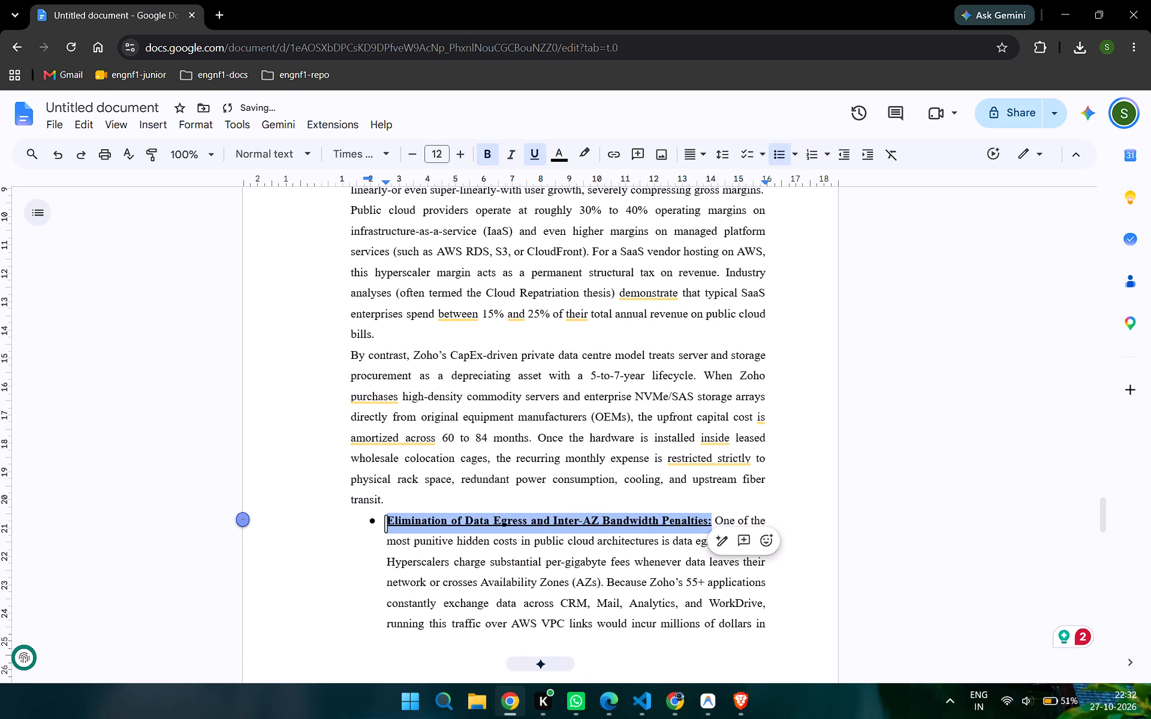
Make the bullet lead-in "Lifecycle Cascading Across Environments:" bold and underlined.
scroll(386, 524, "down", 4)
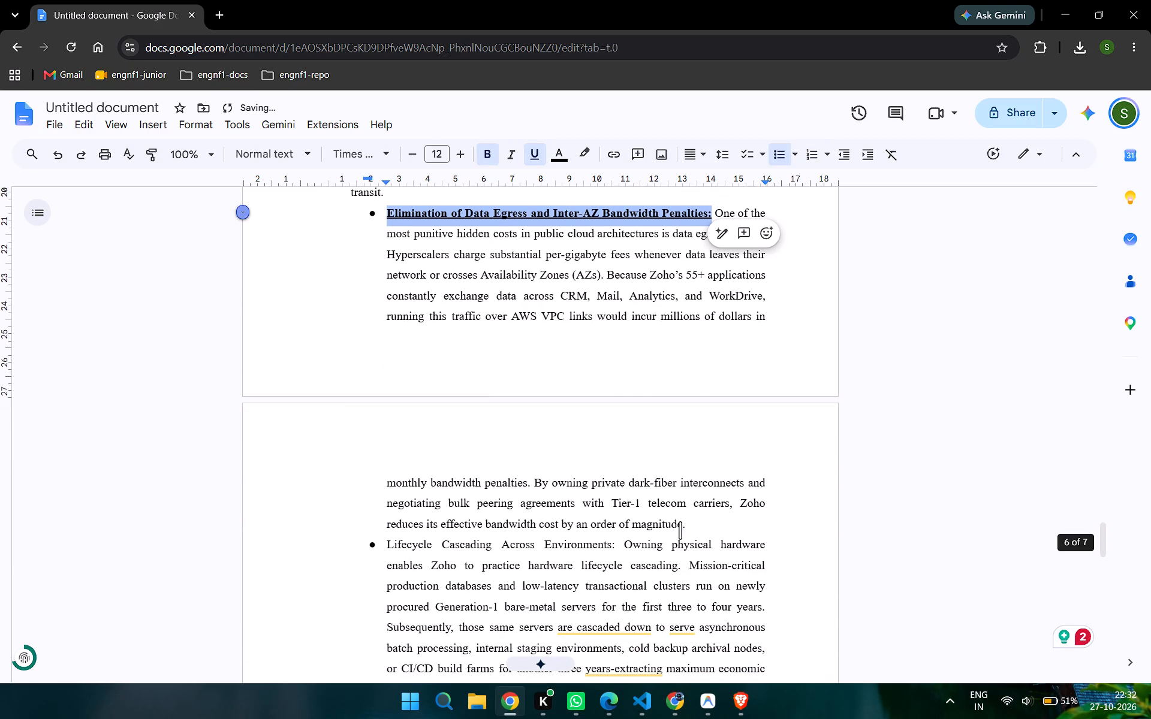
left_click_drag(616, 545, 388, 547)
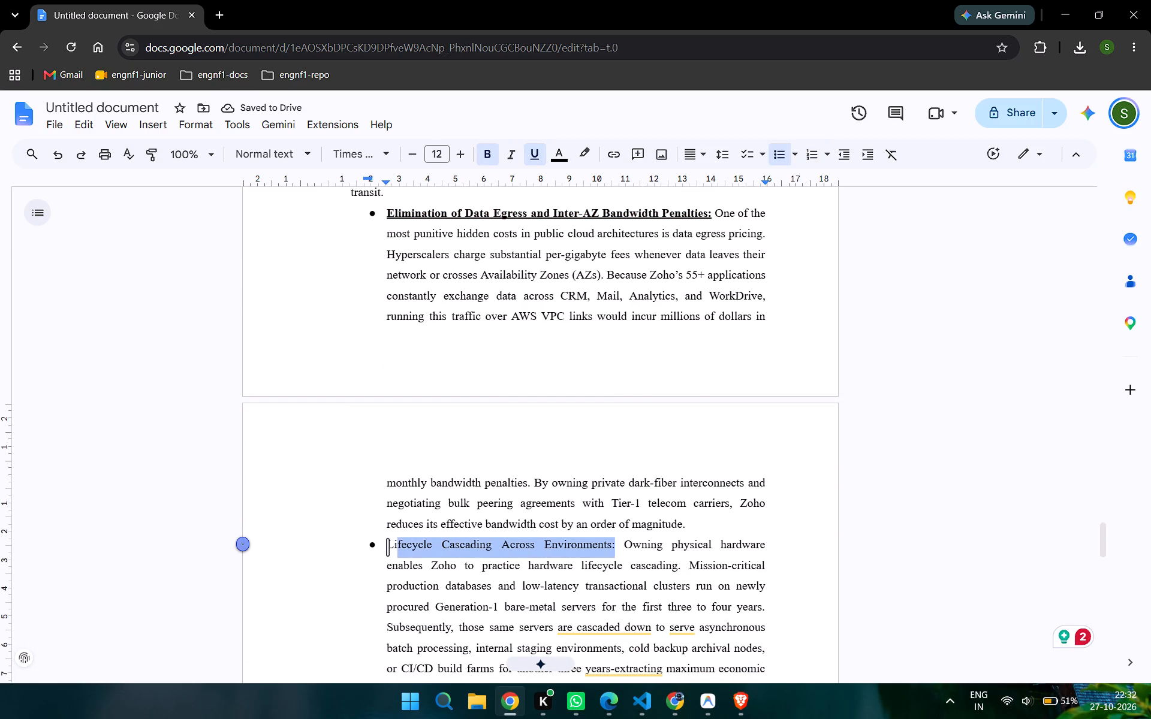
left_click_drag(388, 547, 378, 545)
key("ctrl+b")
key("ctrl+u")
Format the numbered heading "Performance Benchmarking: Bare-Metal Determinism vs. Virtualized Cloud Layers" as 14 pt, bold and underlined.
scroll(378, 545, "down", 1)
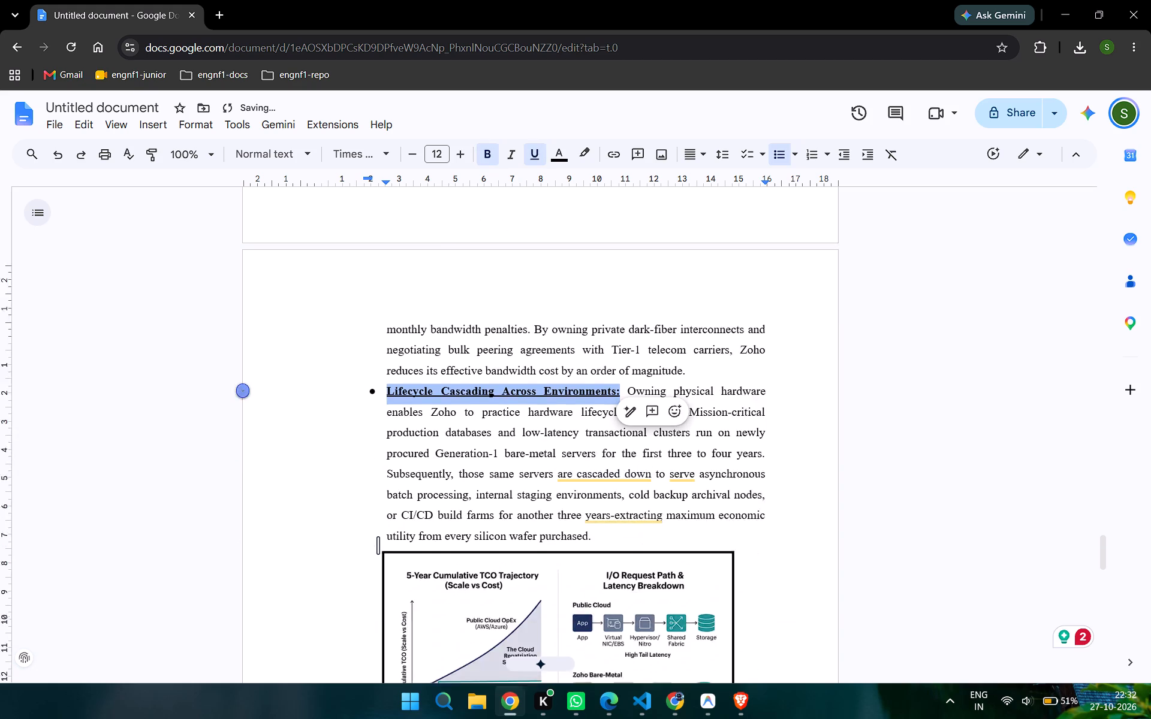
scroll(378, 545, "down", 4)
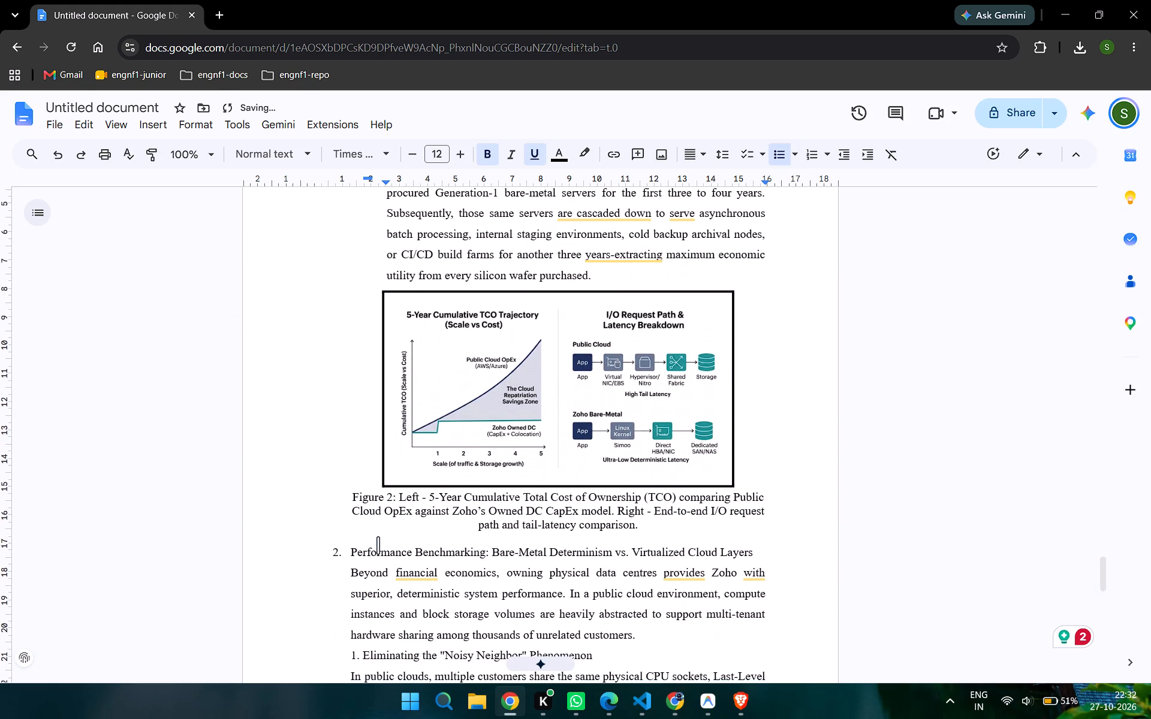
scroll(378, 545, "down", 3)
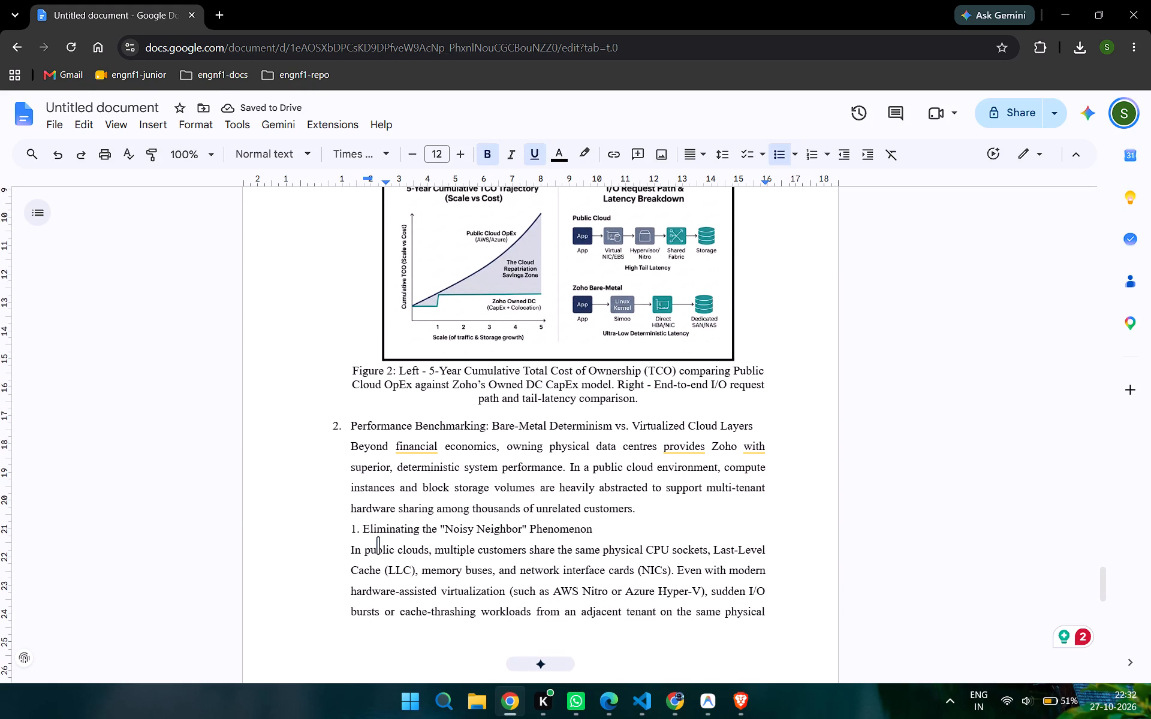
triple_click(701, 426)
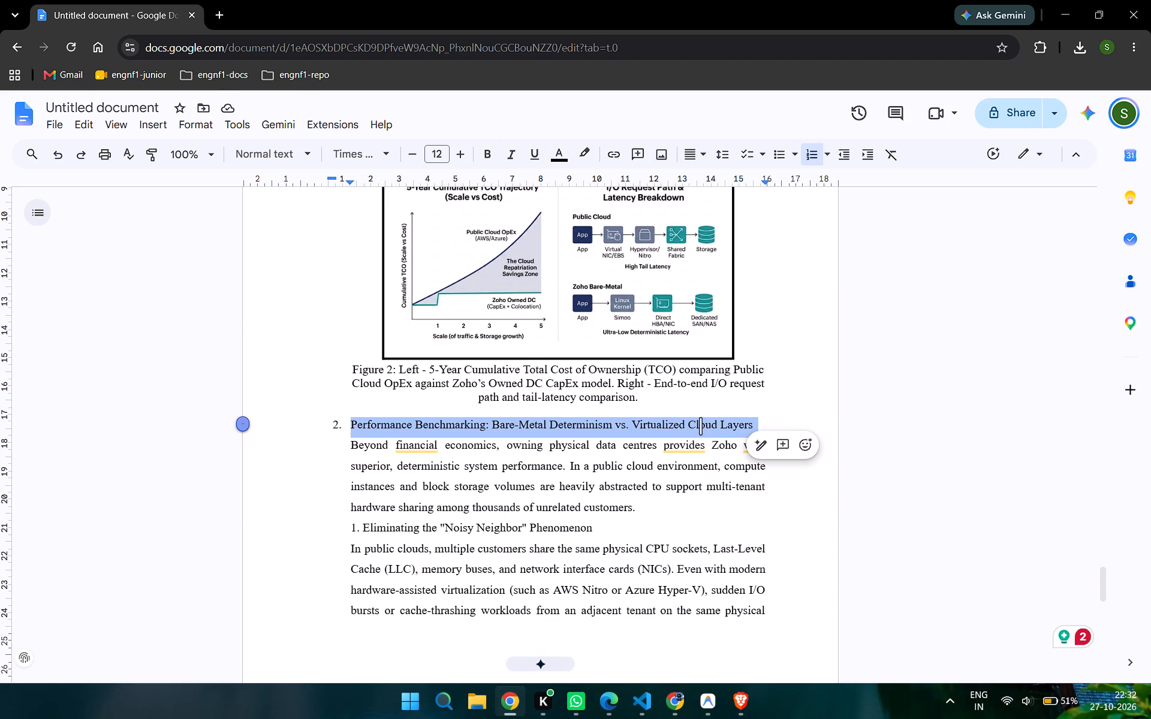
key("ctrl+shift+period")
key("ctrl+shift+period")
key("ctrl+shift+comma")
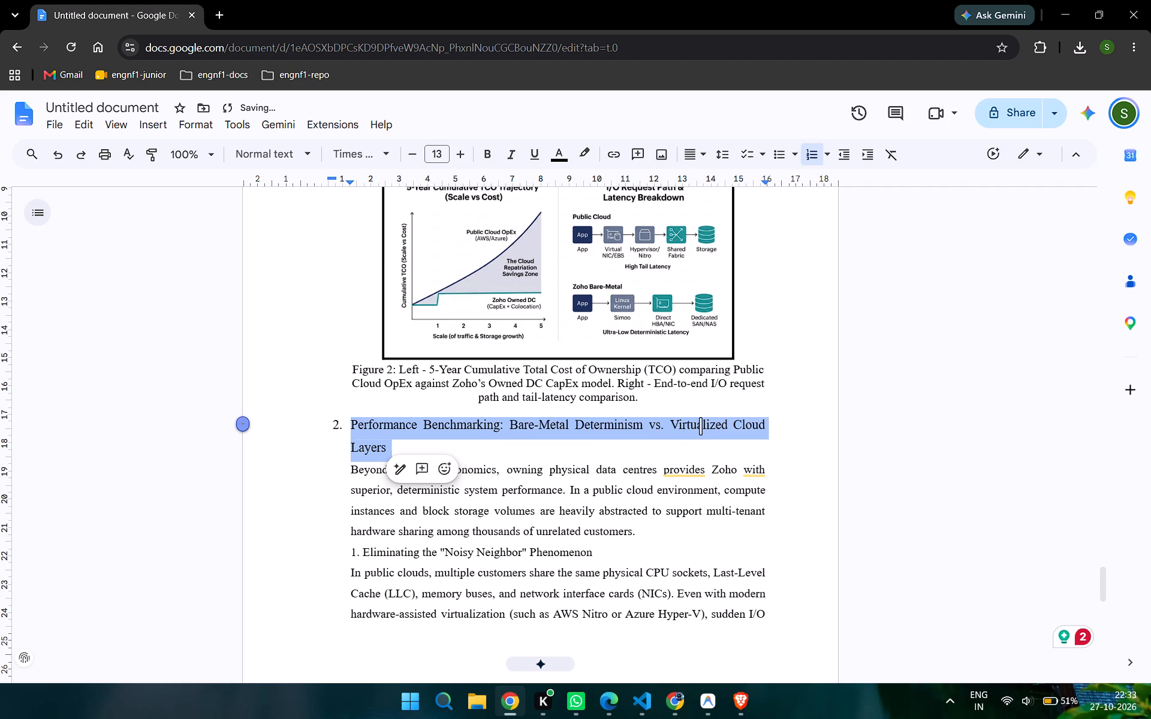
key("ctrl+shift+period")
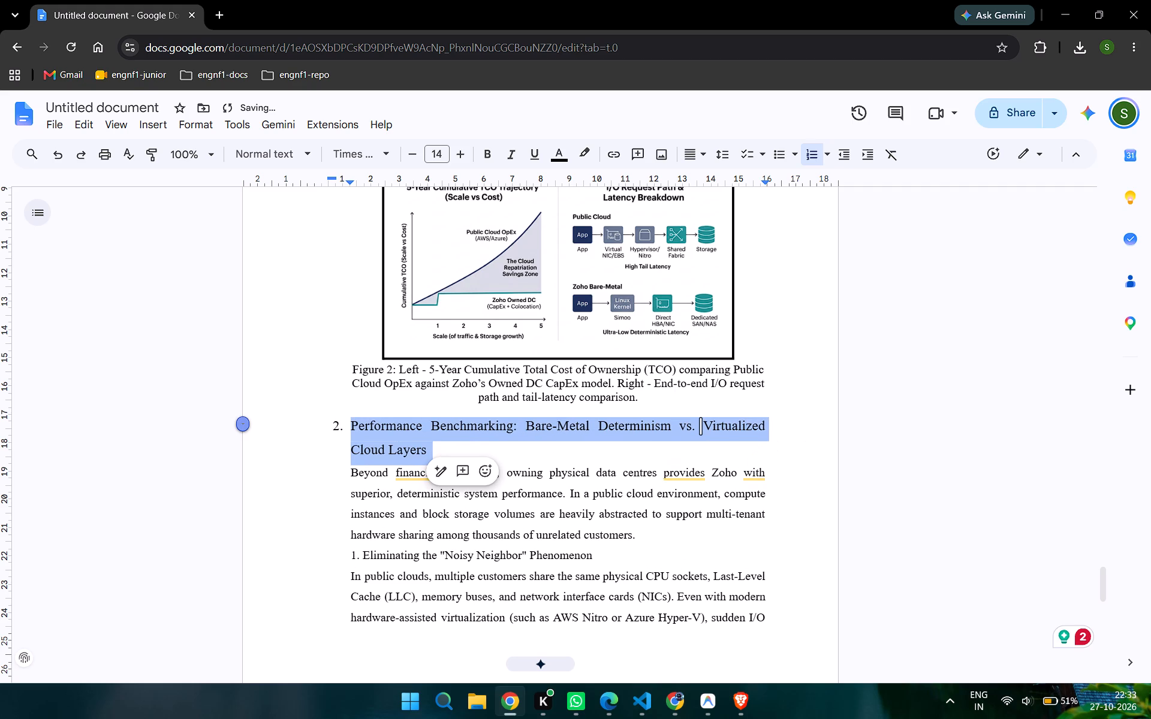
scroll(701, 426, "up", 3)
key("ctrl+b")
key("ctrl+u")
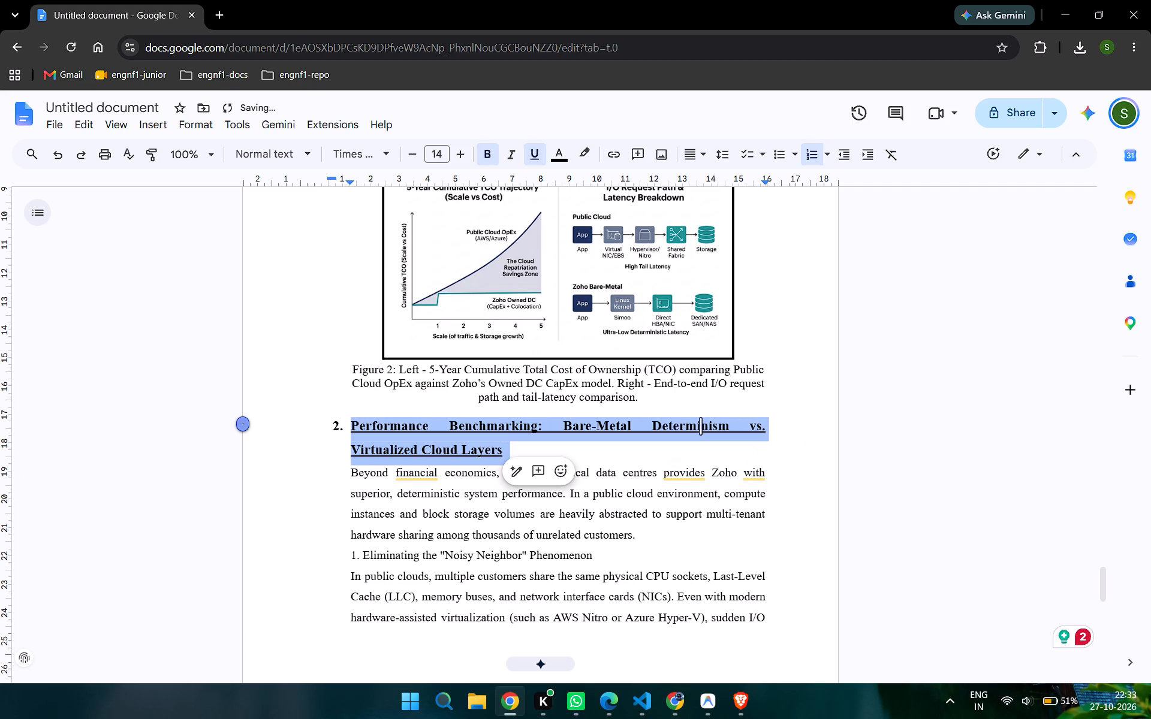
Check the CapEx vs. OpEx heading's formatting and make the subheading "1. Eliminating the "Noisy Neighbor" Phenomenon" 13 pt, bold and underlined.
scroll(785, 444, "up", 4)
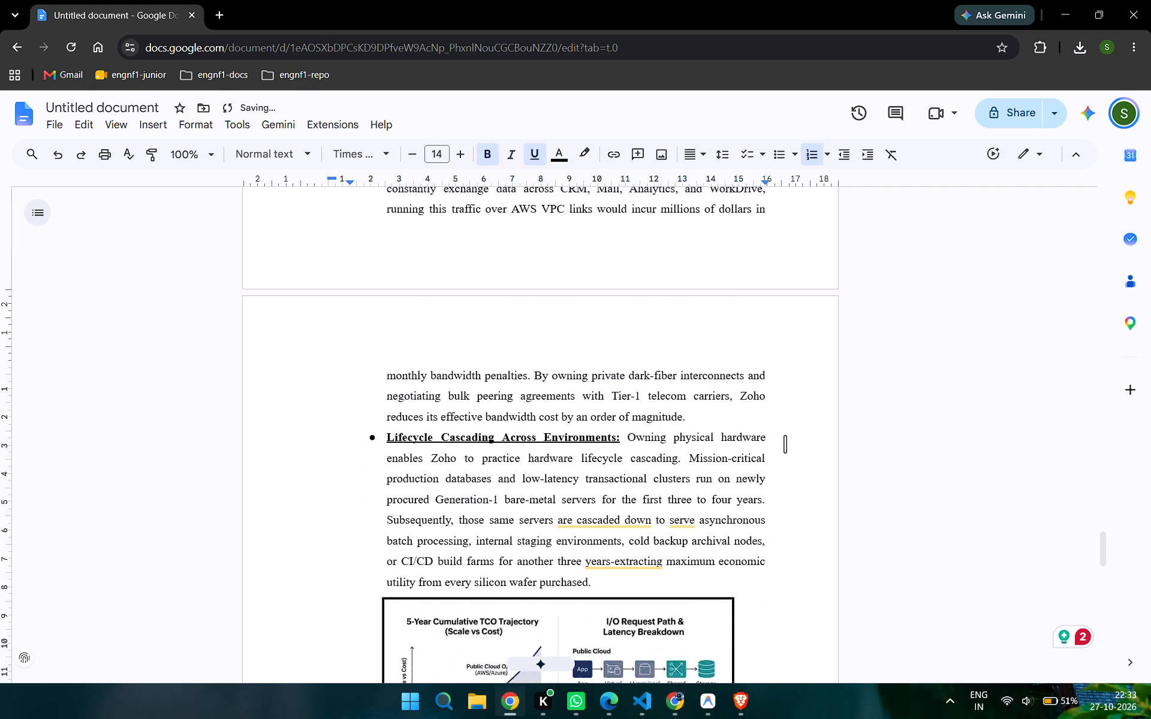
scroll(785, 444, "up", 8)
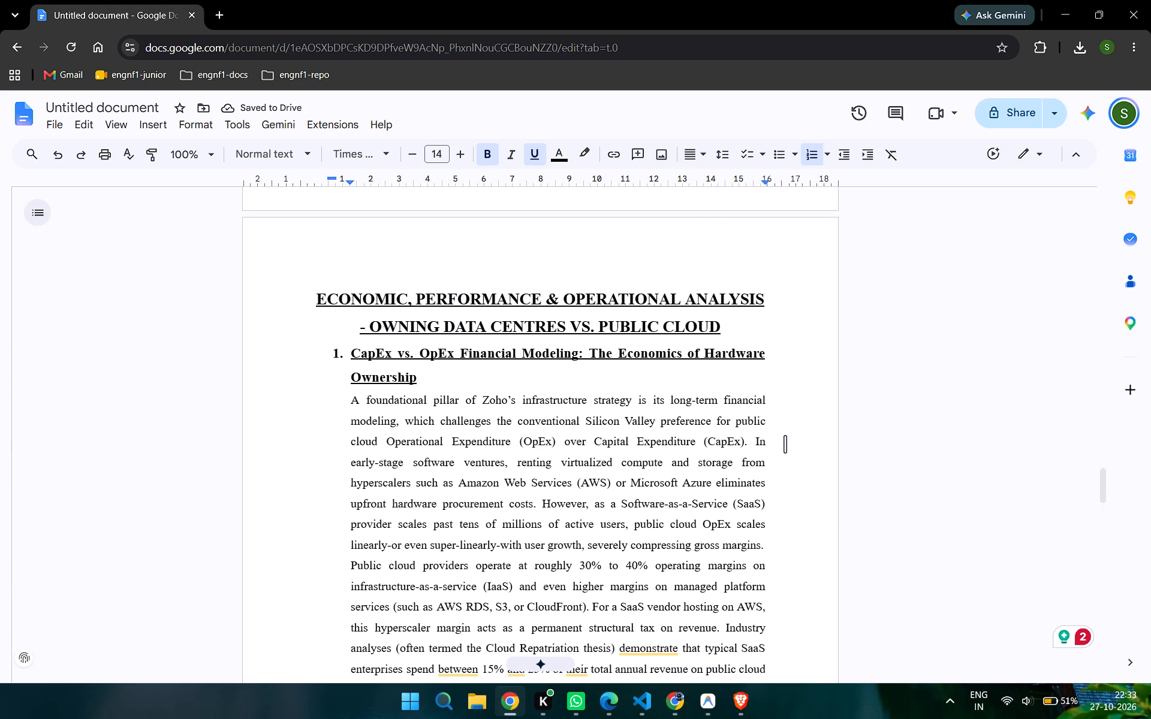
left_click(587, 363)
scroll(587, 363, "down", 5)
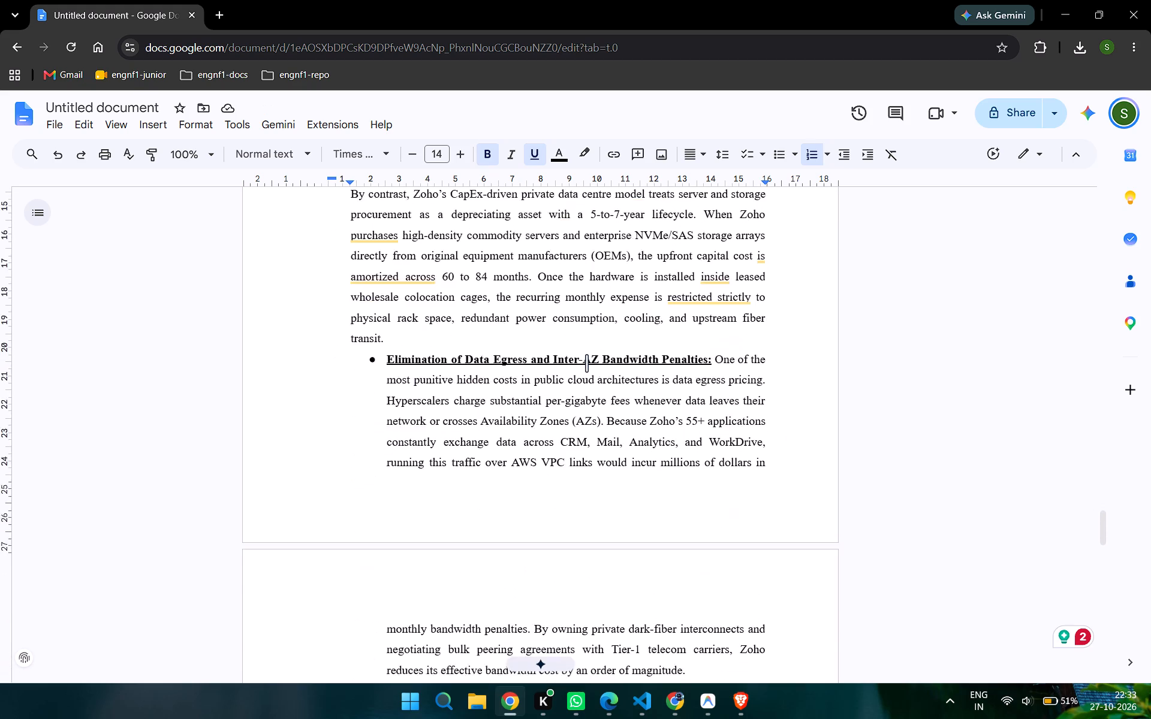
scroll(587, 363, "down", 10)
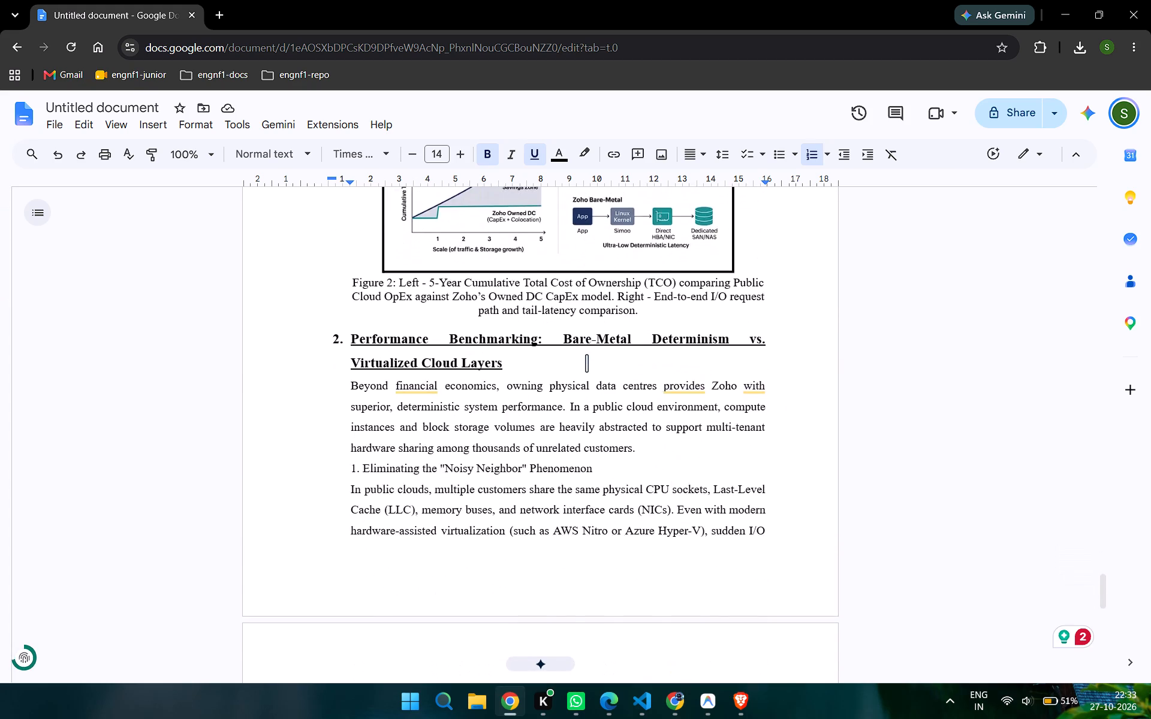
scroll(587, 363, "down", 2)
scroll(587, 363, "up", 2)
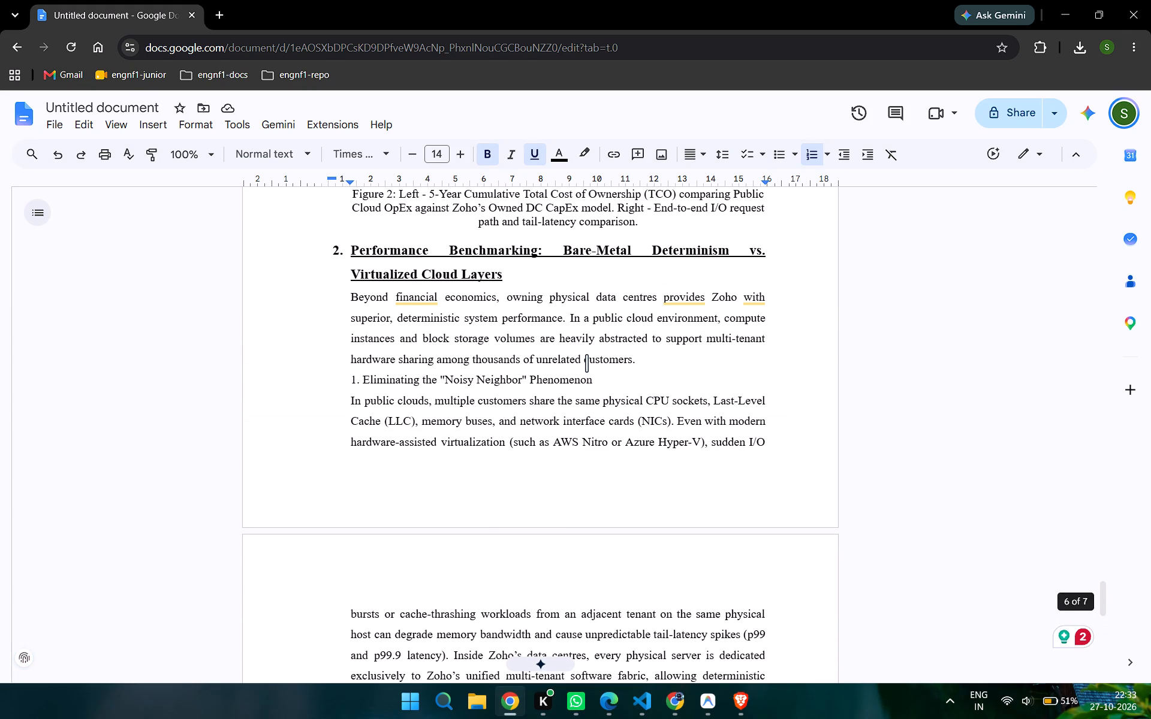
left_click_drag(604, 382, 321, 383)
key("ctrl+shift+period")
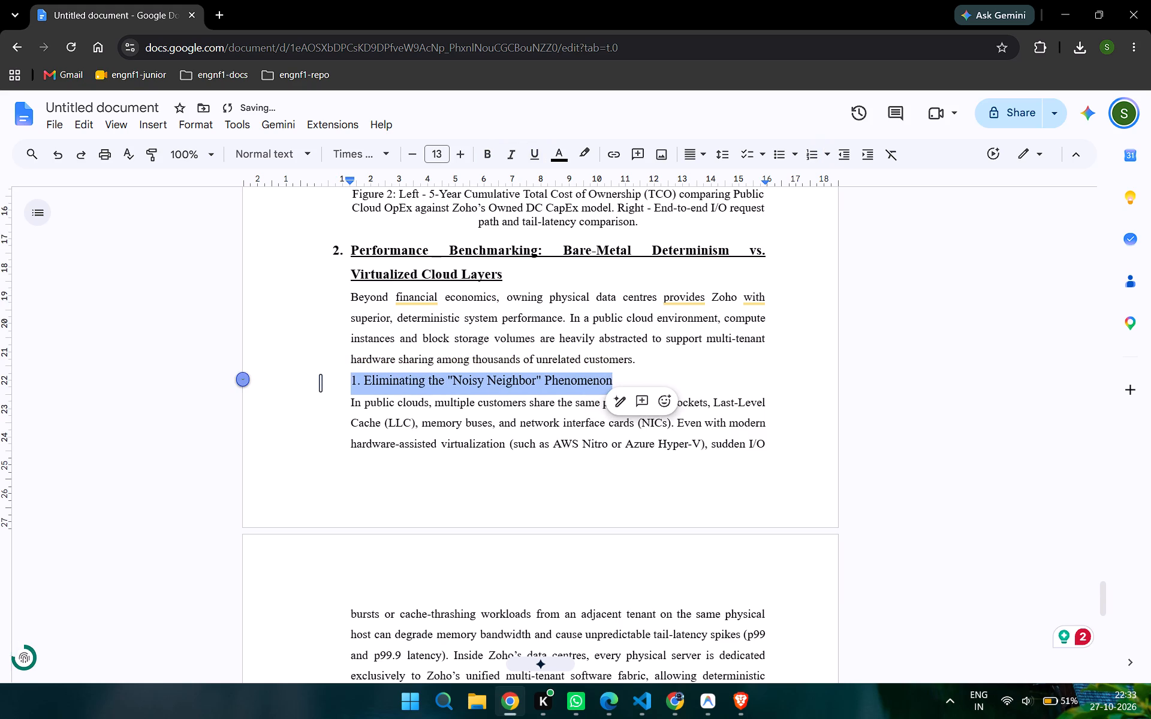
key("ctrl+b")
key("ctrl+u")
Format the subheading "2. Custom Linux Kernel and Network Stack Tuning" as 13 pt, bold and underlined.
scroll(321, 383, "down", 3)
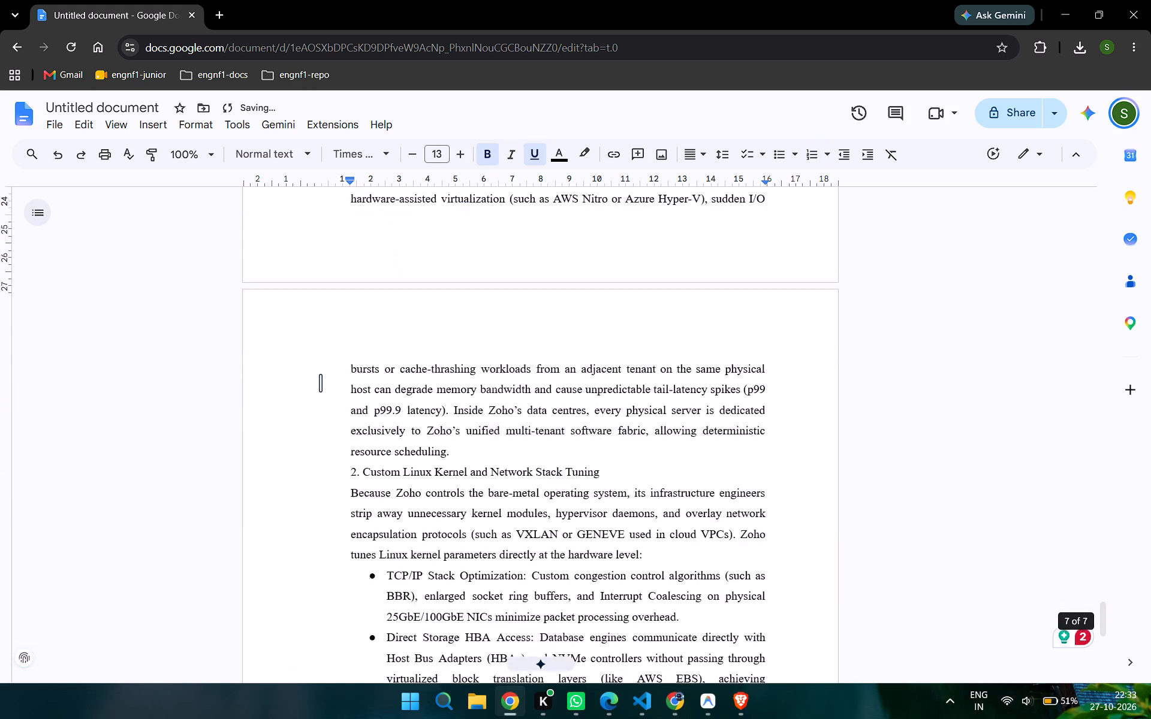
scroll(321, 383, "down", 1)
left_click_drag(622, 440, 334, 457)
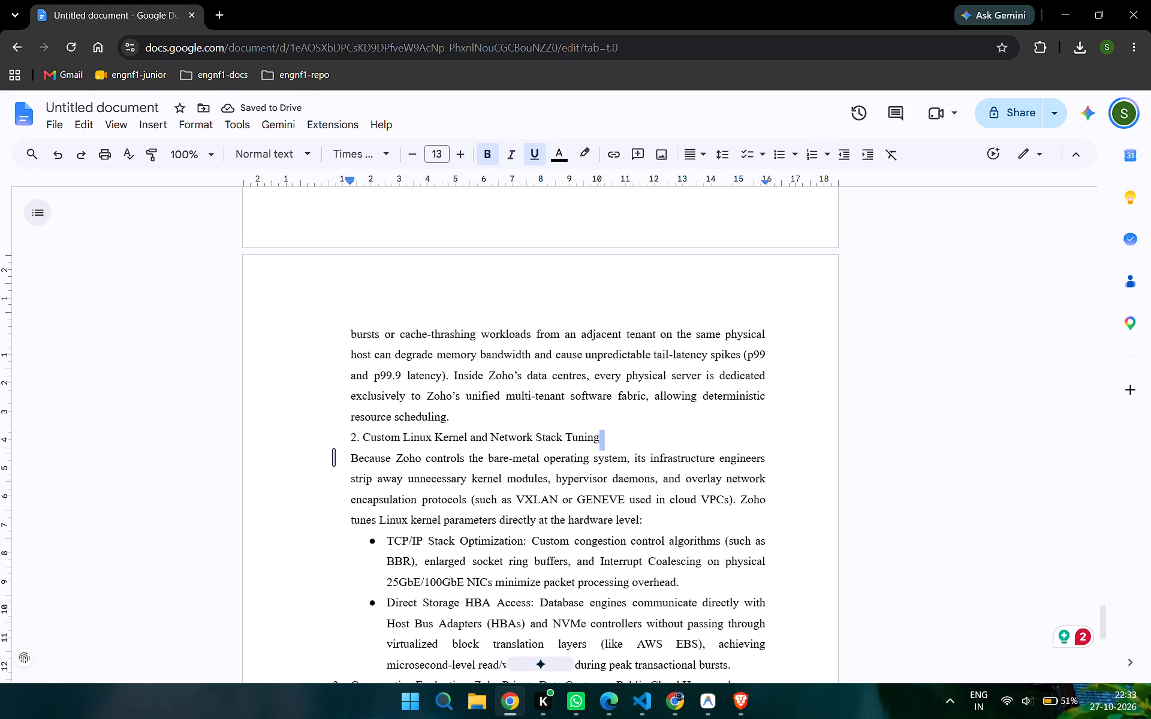
left_click_drag(334, 457, 320, 444)
key("ctrl+shift+period")
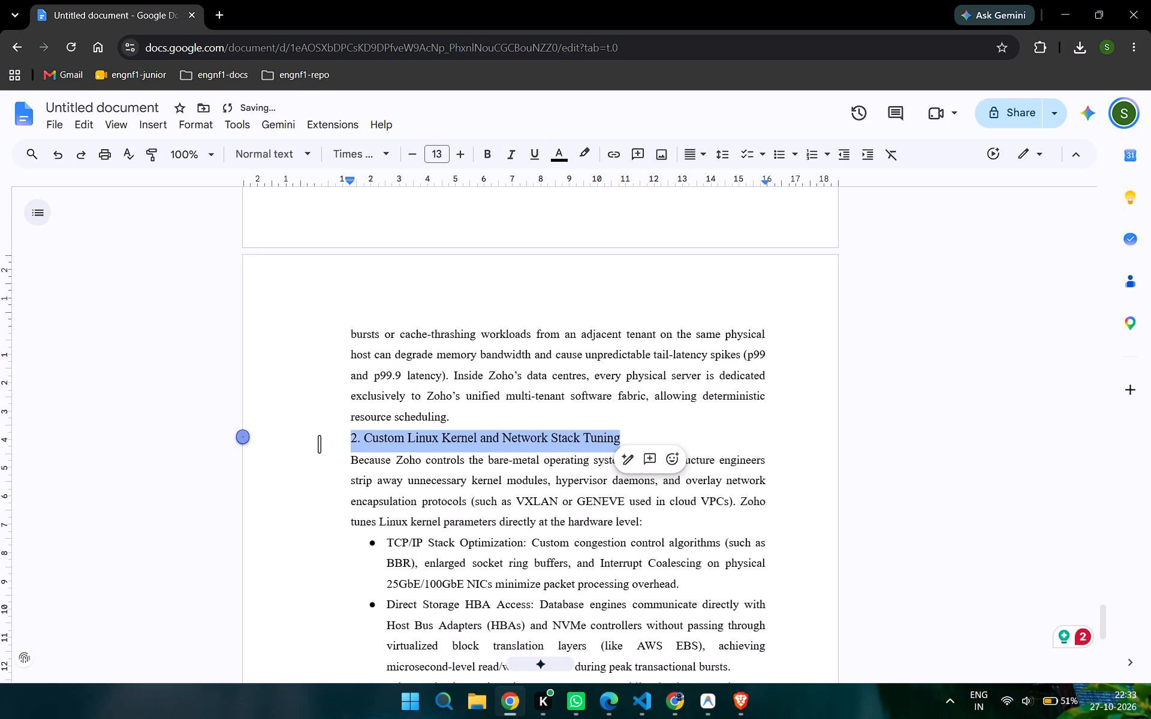
key("ctrl+b")
key("ctrl+u")
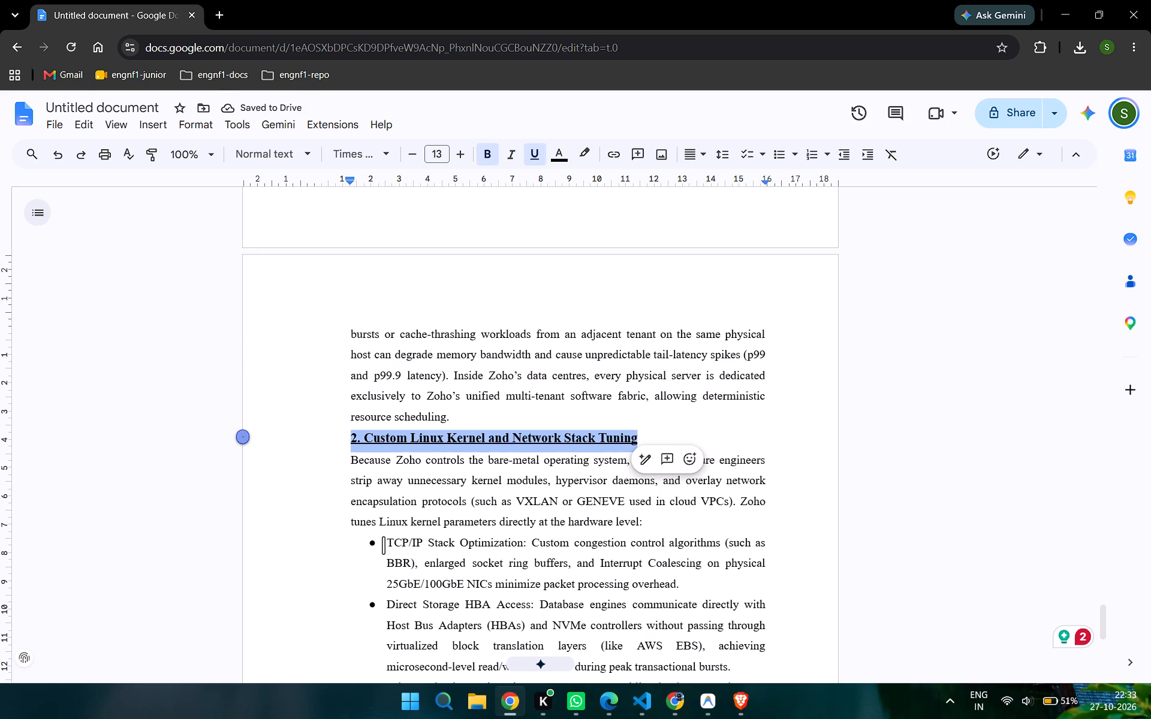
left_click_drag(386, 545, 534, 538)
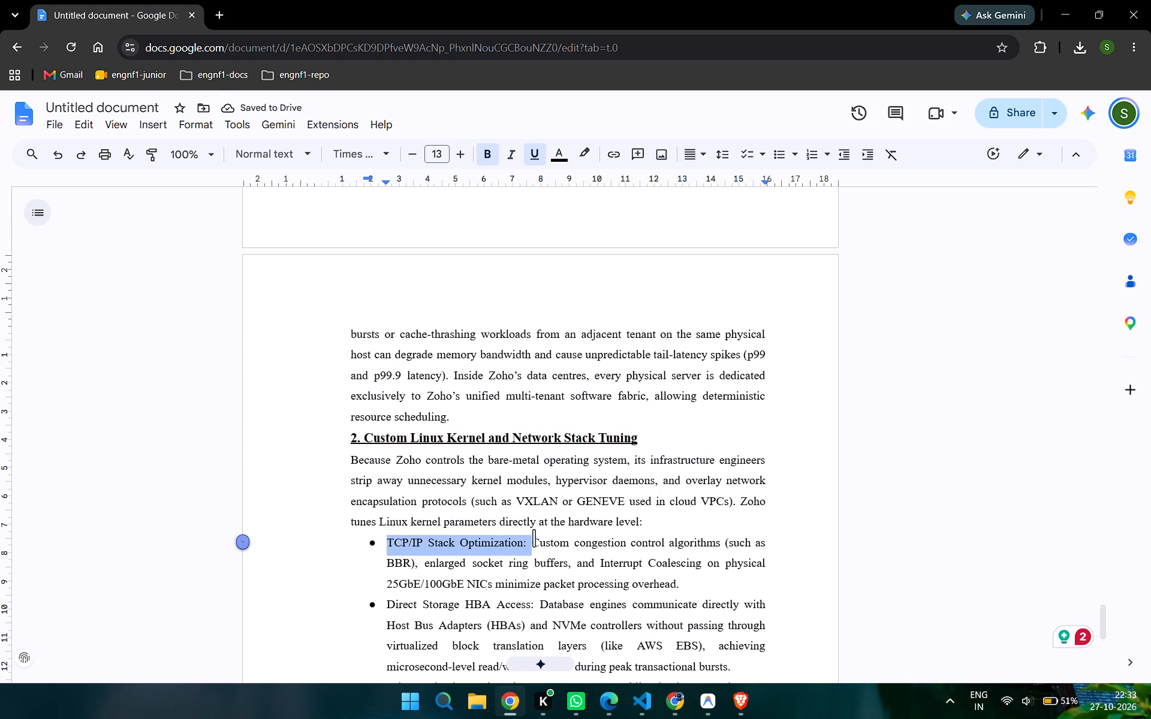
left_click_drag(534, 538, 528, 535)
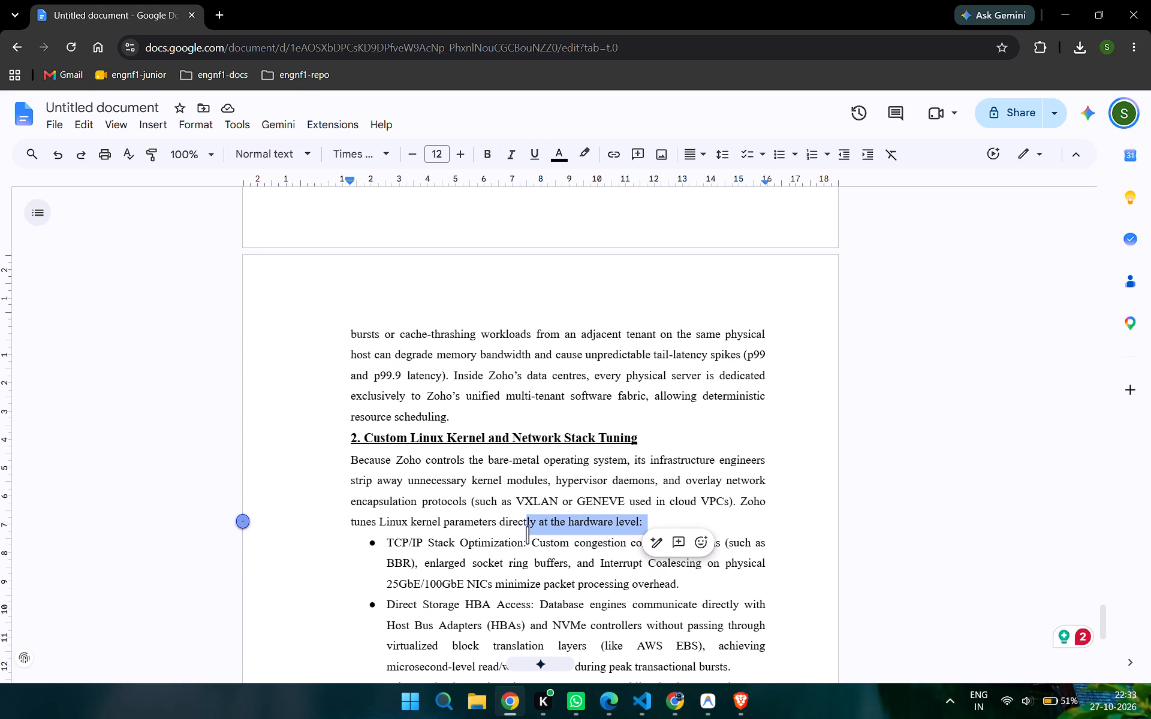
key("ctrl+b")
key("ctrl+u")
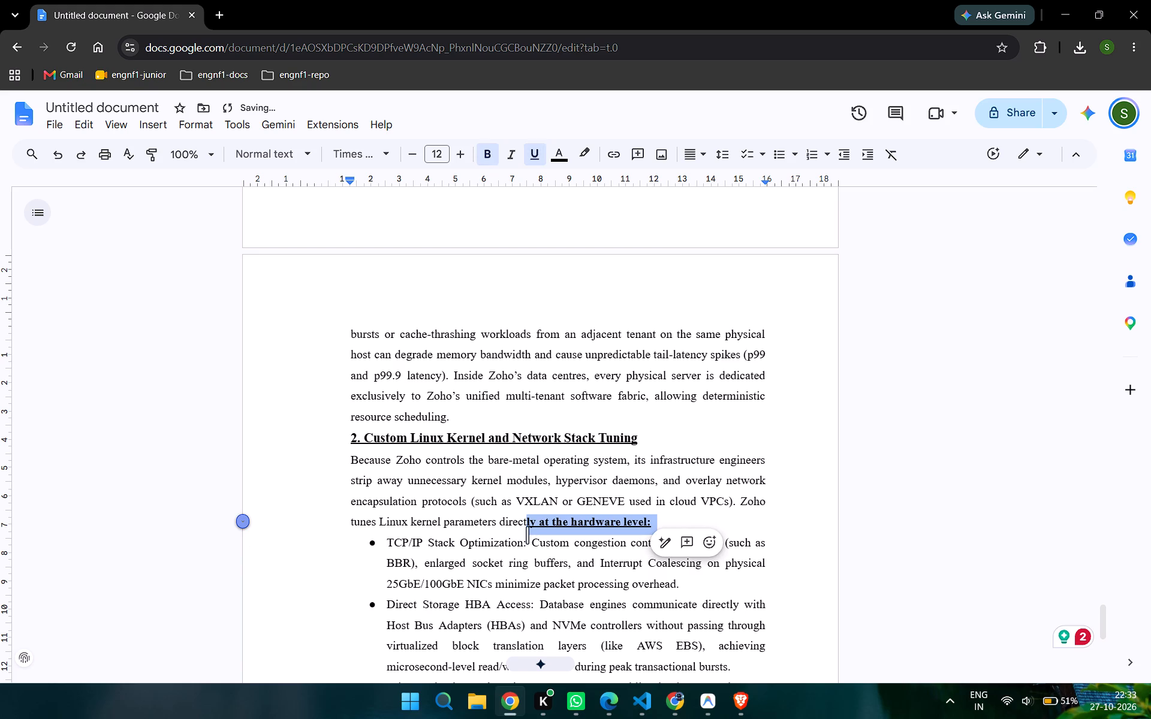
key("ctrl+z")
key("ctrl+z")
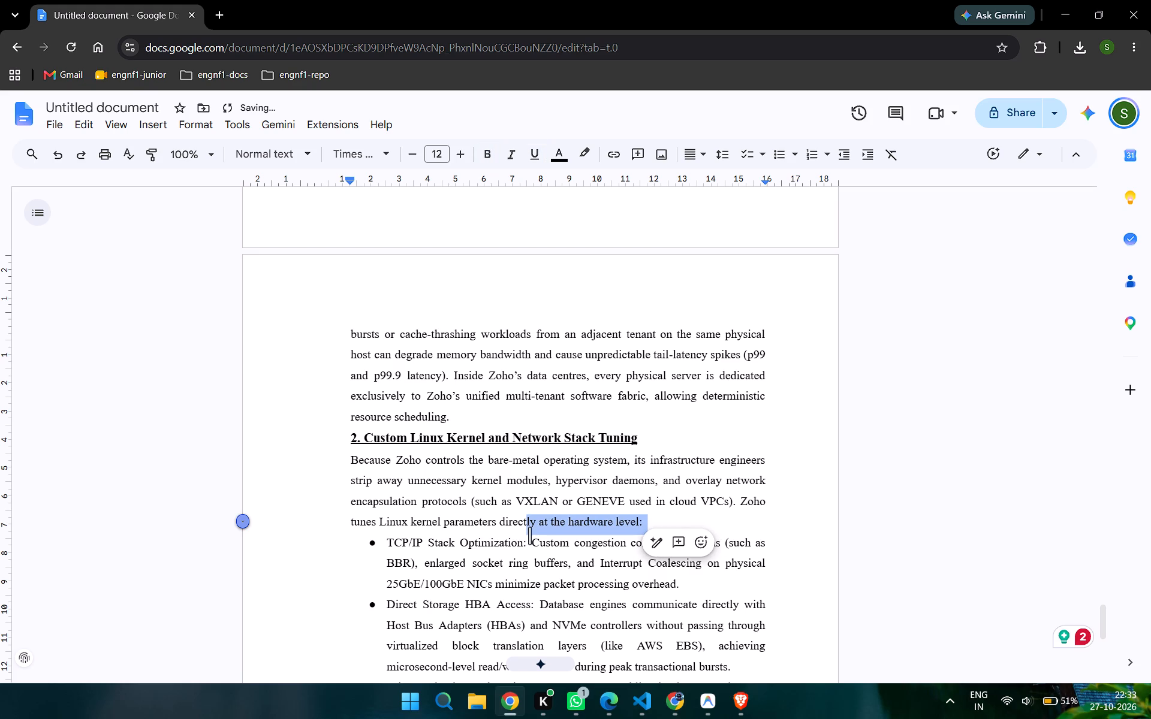
Make the bullet lead-in "TCP/IP Stack Optimization:" bold and underlined.
left_click_drag(387, 546, 523, 540)
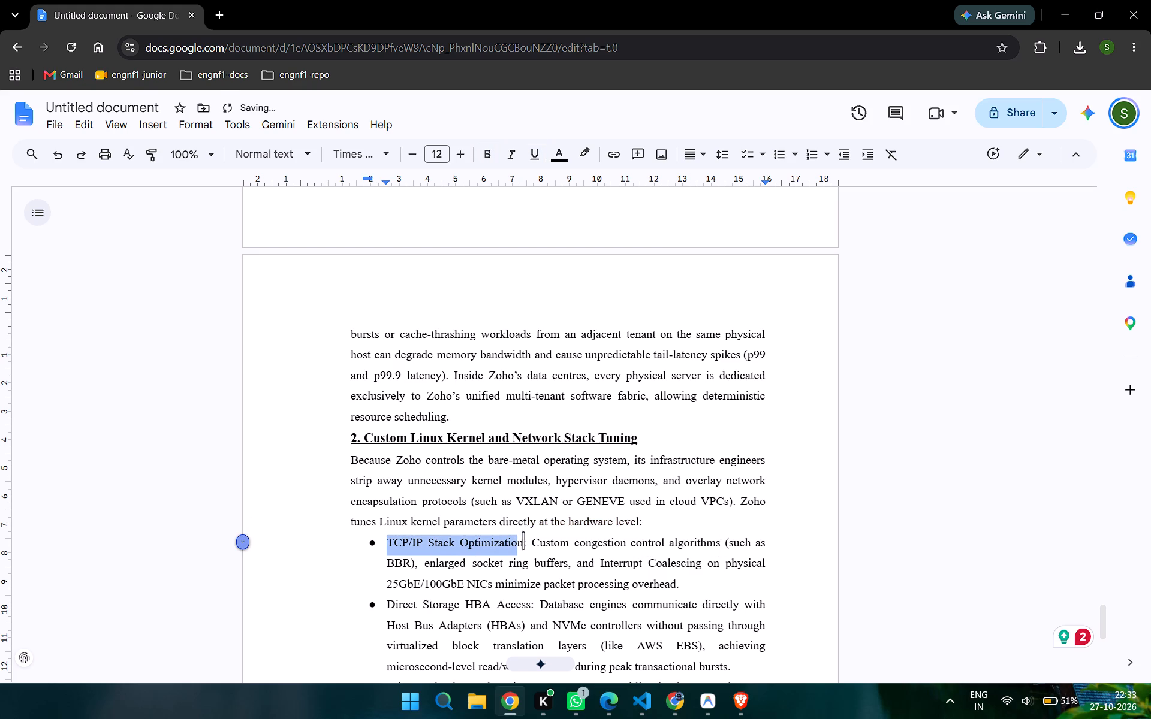
left_click_drag(523, 540, 527, 540)
key("ctrl+b")
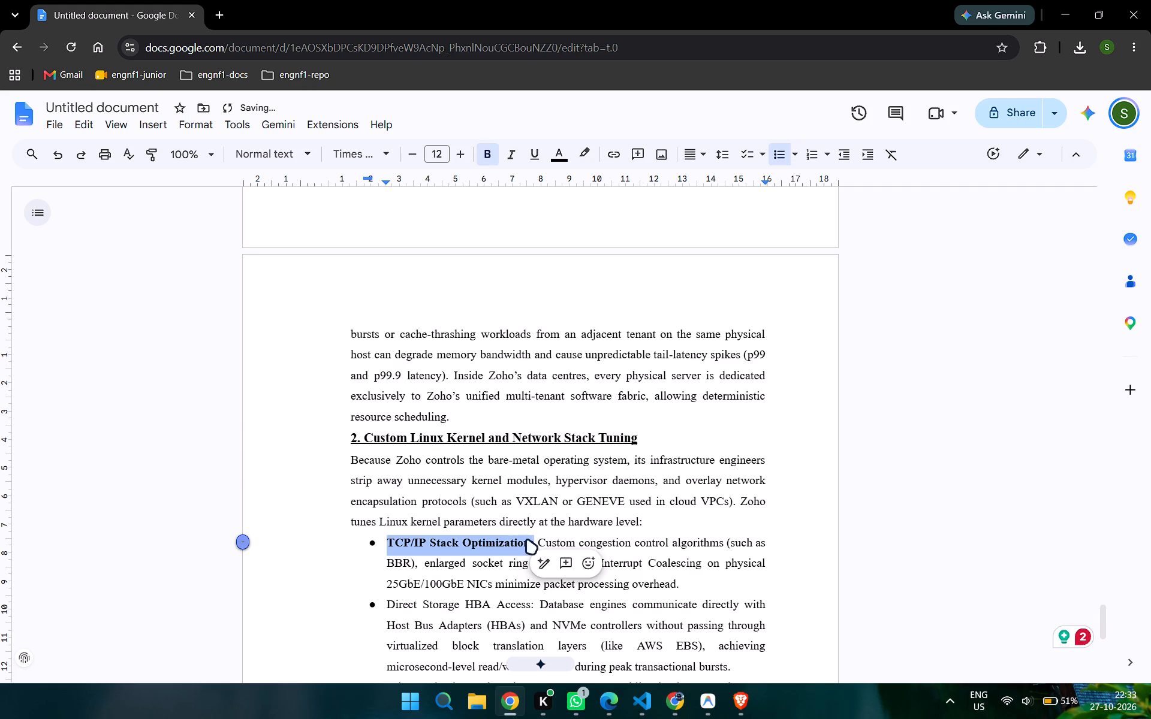
key("ctrl+u")
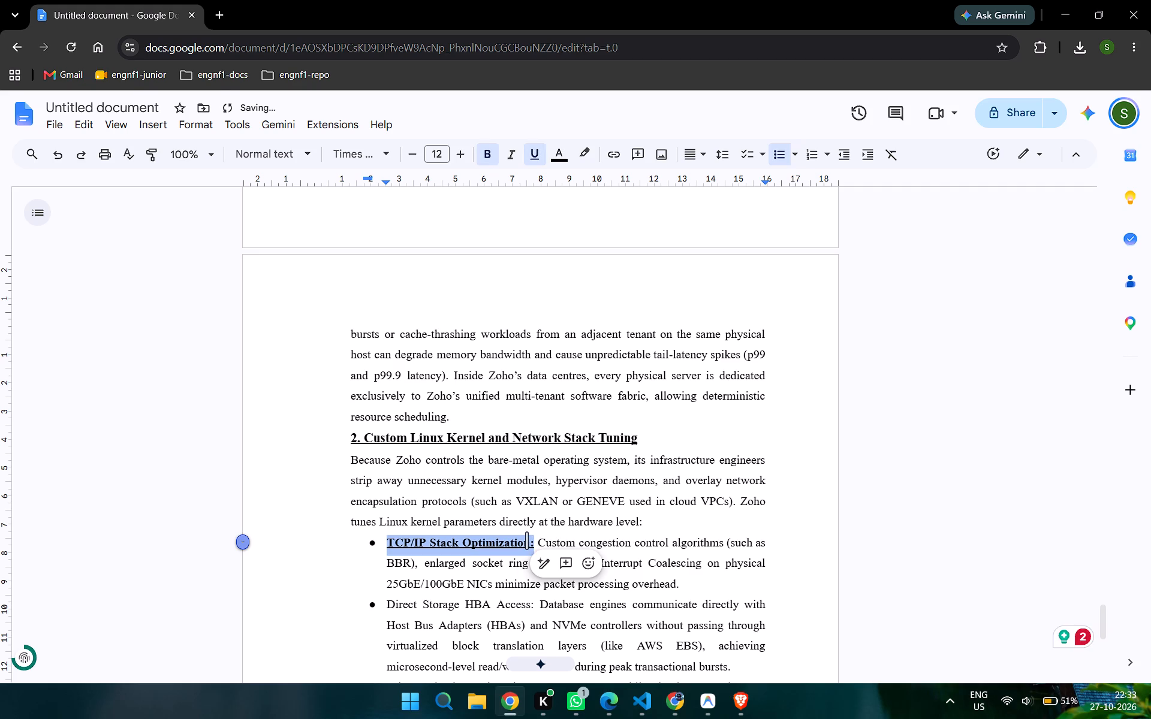
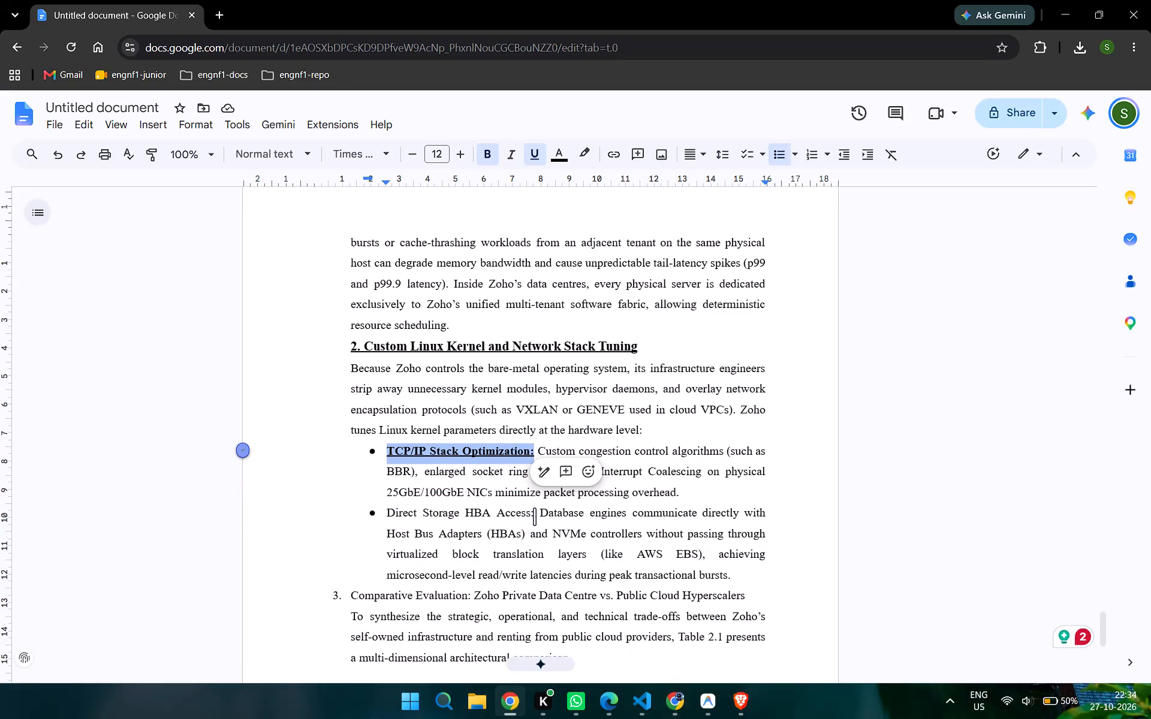
Make the bullet lead-in "Direct Storage HBA Access:" bold and underlined.
left_click_drag(535, 516, 387, 520)
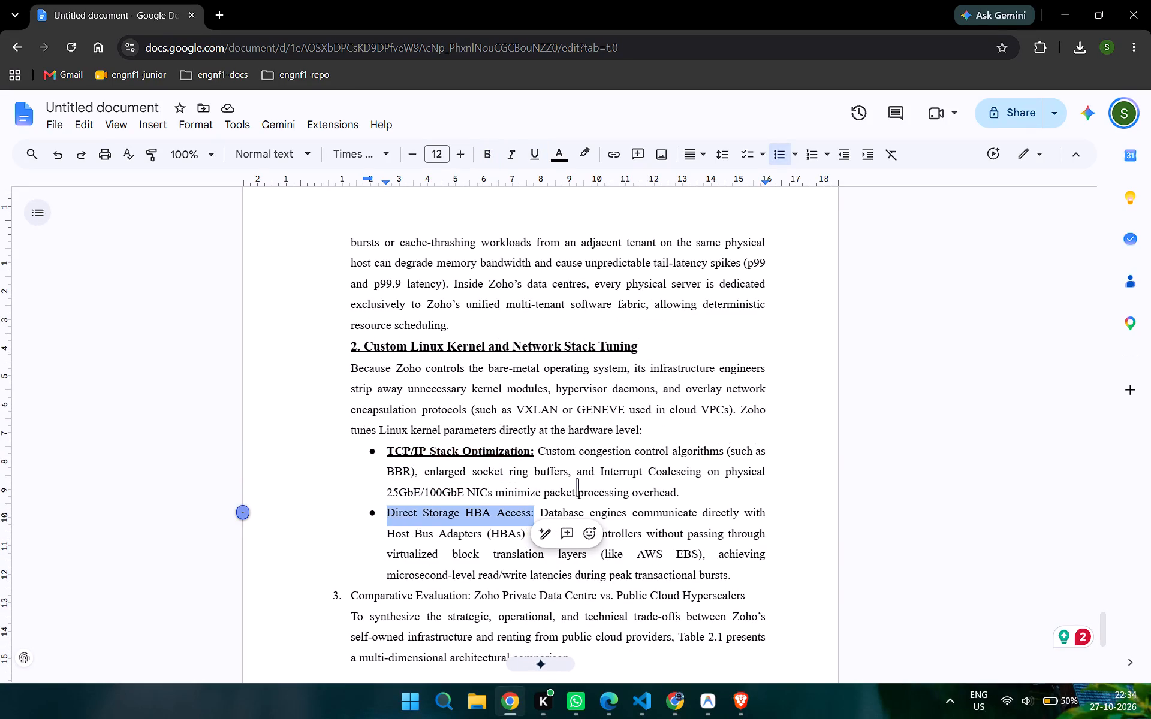
key("ctrl+b")
key("ctrl+u")
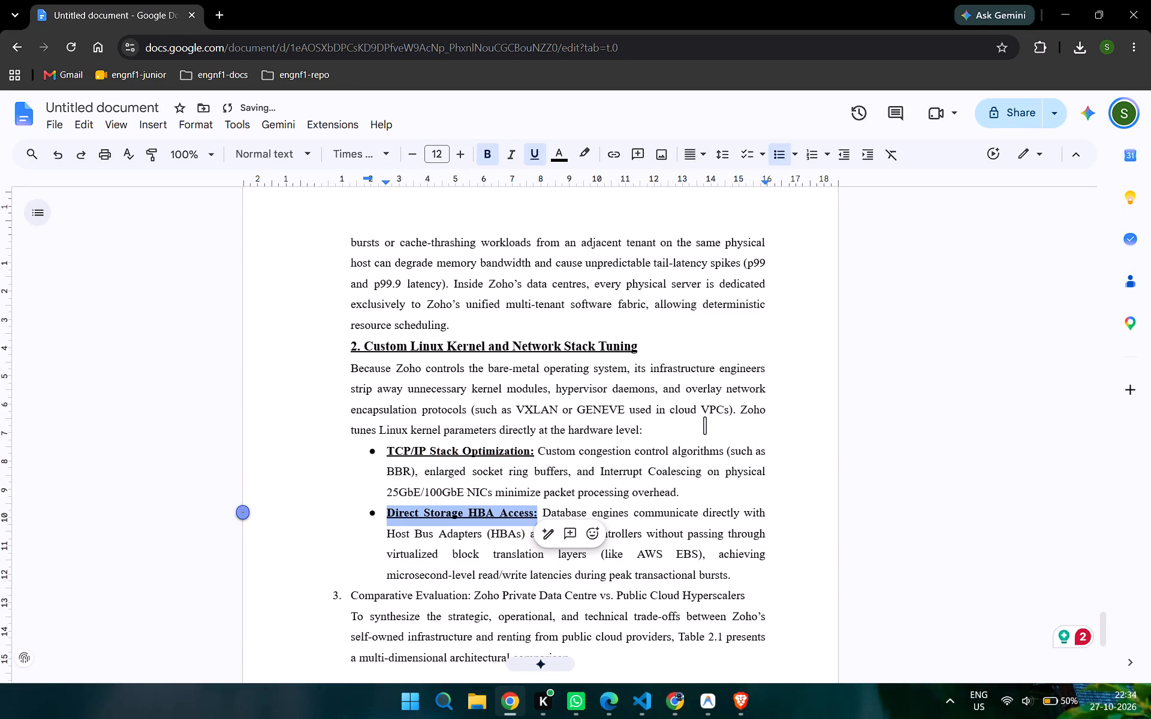
Format the numbered heading "Comparative Evaluation: Zoho Private Data Centre vs. Public Cloud Hyperscalers" as 14 pt, bold and underlined.
scroll(705, 425, "down", 2)
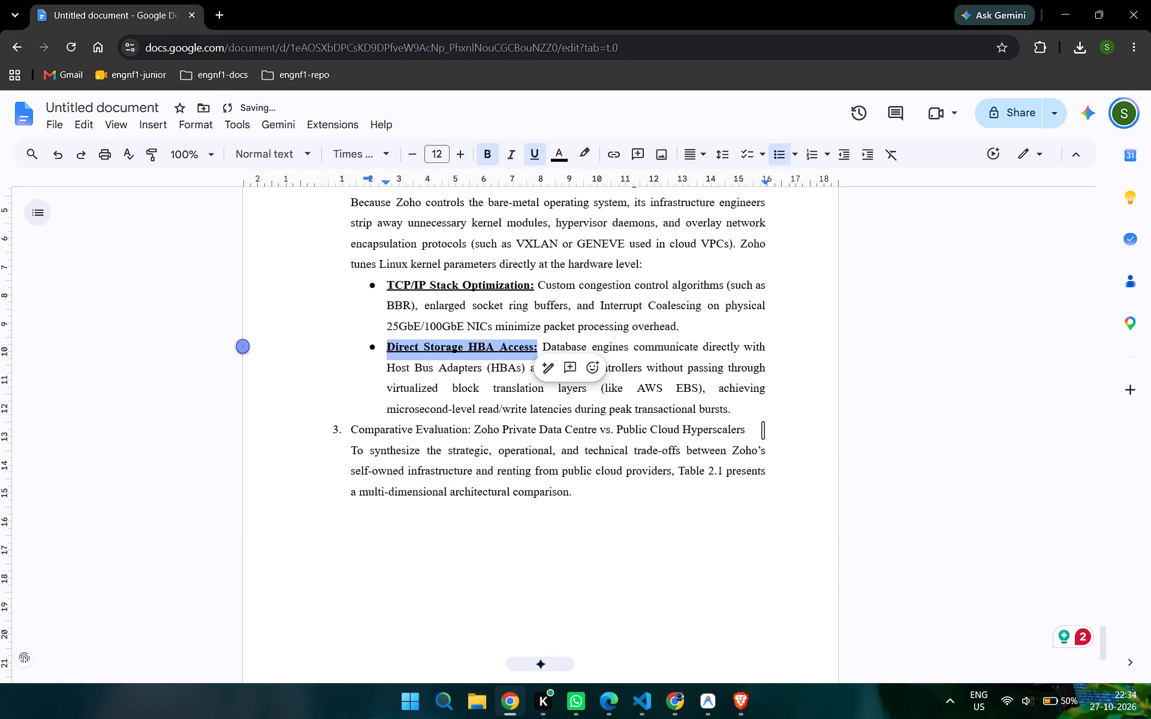
left_click_drag(763, 430, 351, 434)
scroll(351, 434, "up", 2)
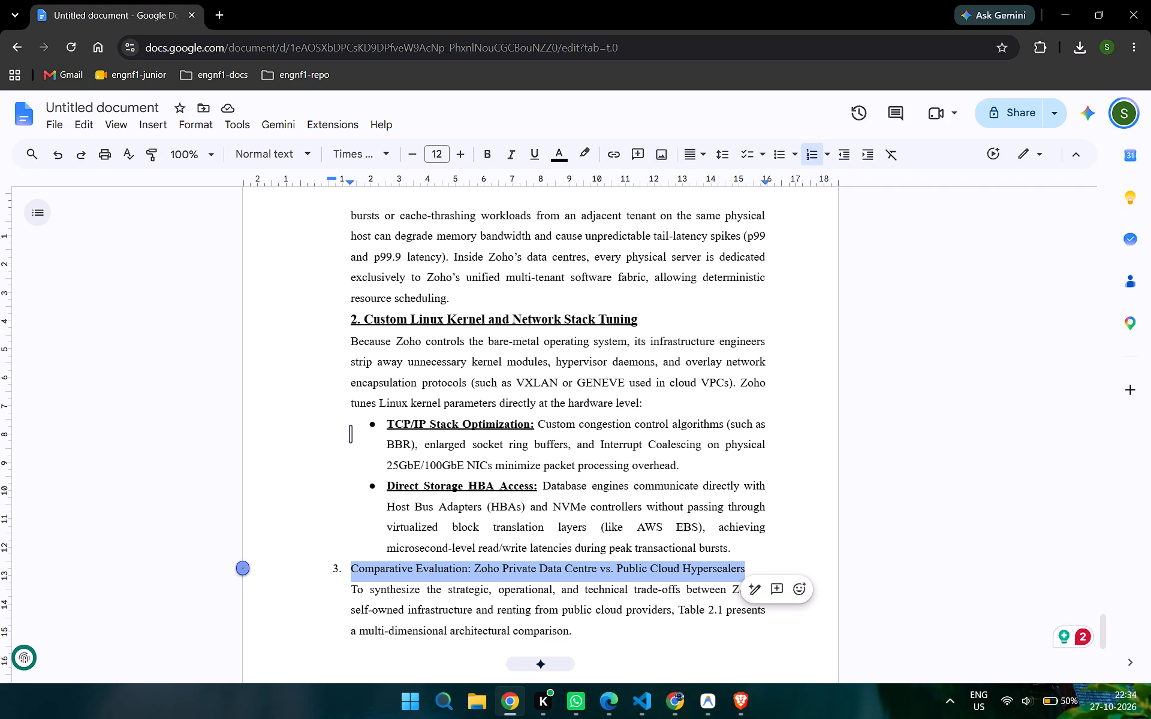
key("ctrl+shift+period")
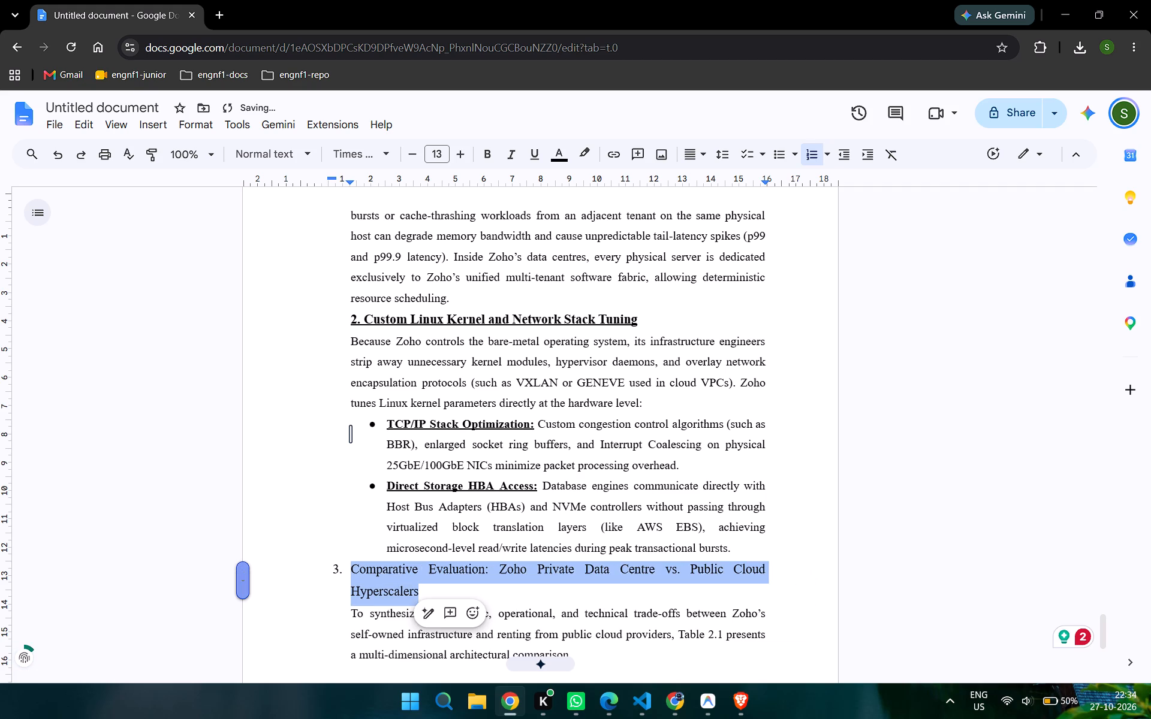
key("ctrl+shift+period")
key("ctrl+b")
key("ctrl+u")
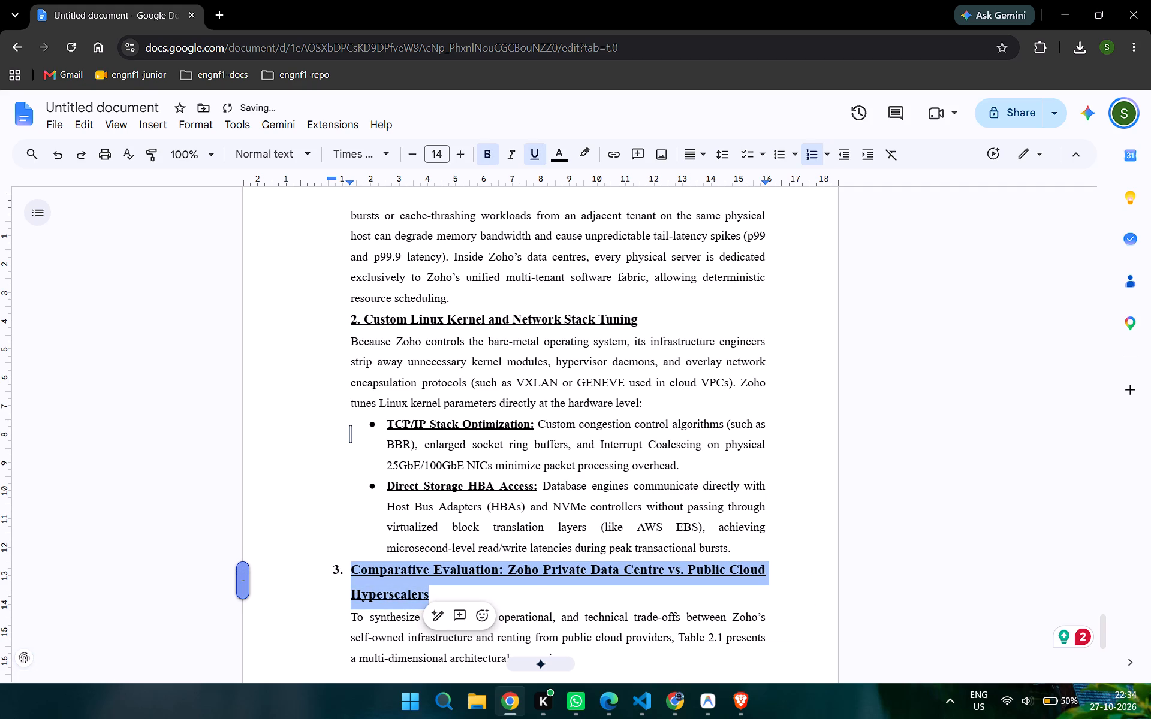
Change the table reference in the Comparative Evaluation paragraph to "Table 2".
scroll(351, 434, "down", 2)
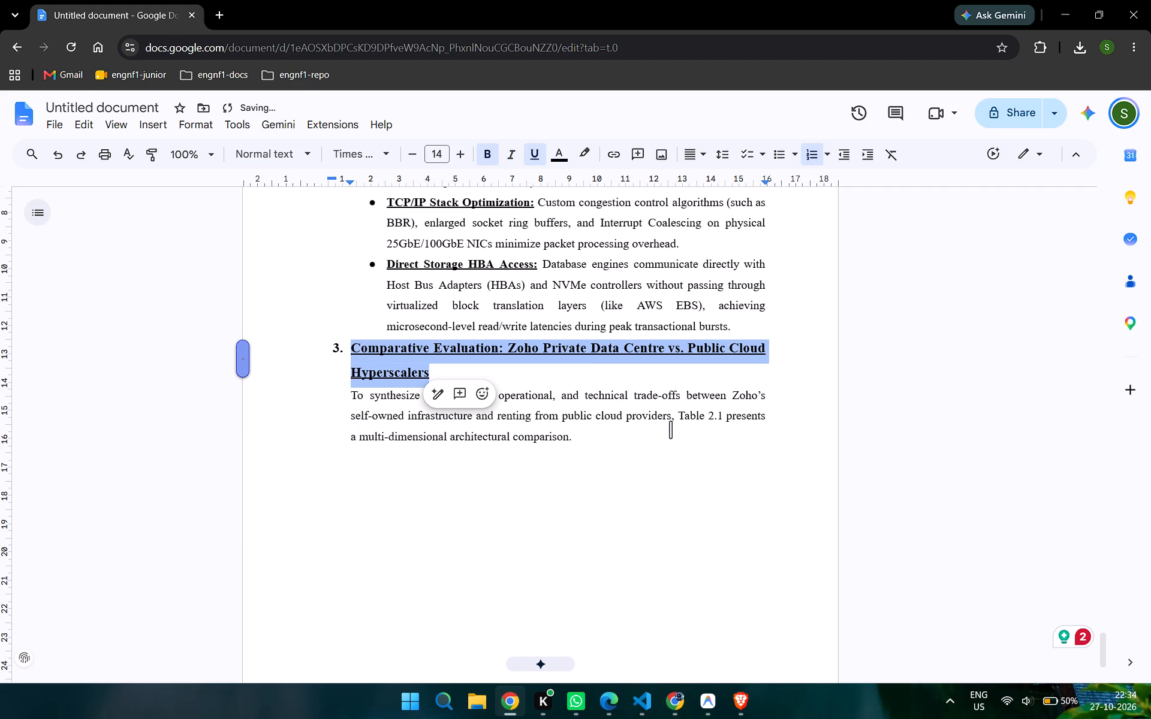
left_click(722, 416)
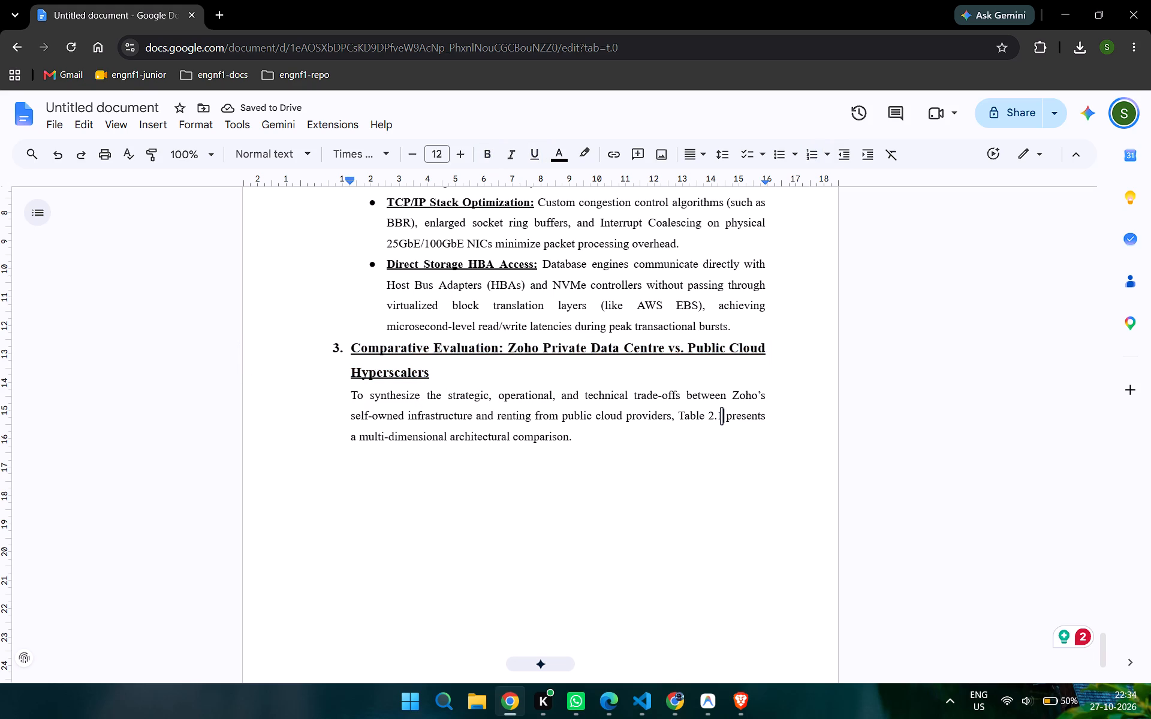
key("BackSpace")
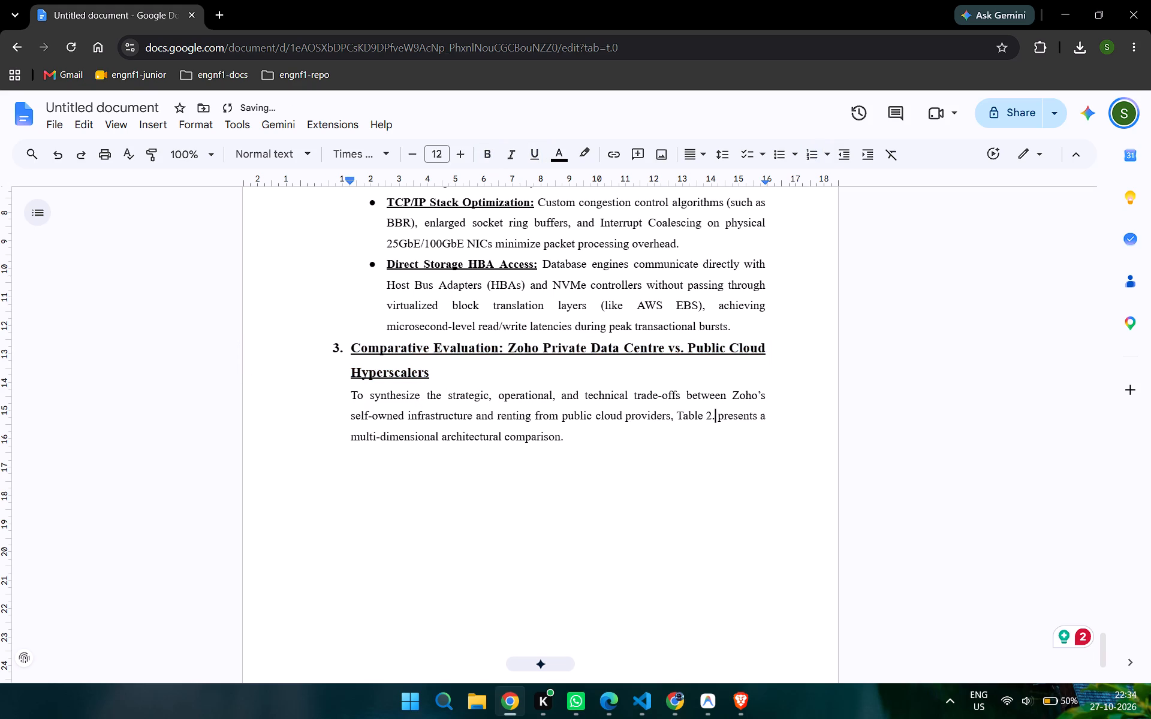
key("BackSpace")
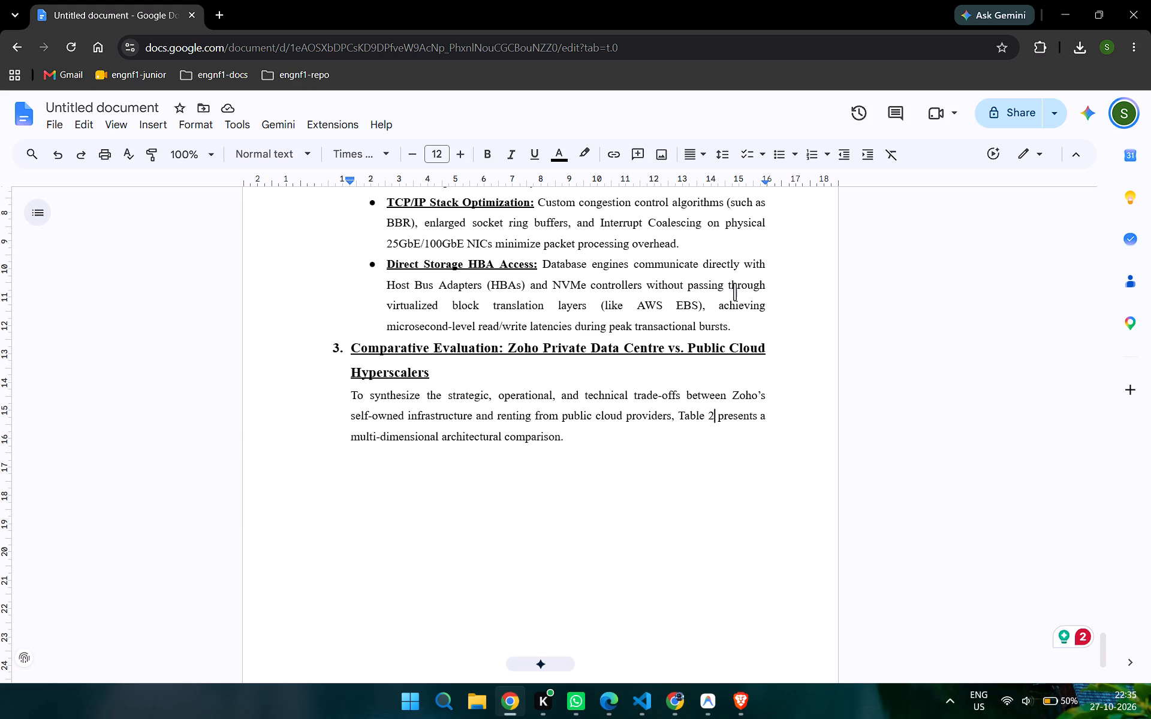
left_click(601, 428)
Switch to the Group 2 work allocation PDF in Edge and review its formatting rules and suggested 3-page structure.
scroll(610, 460, "down", 1)
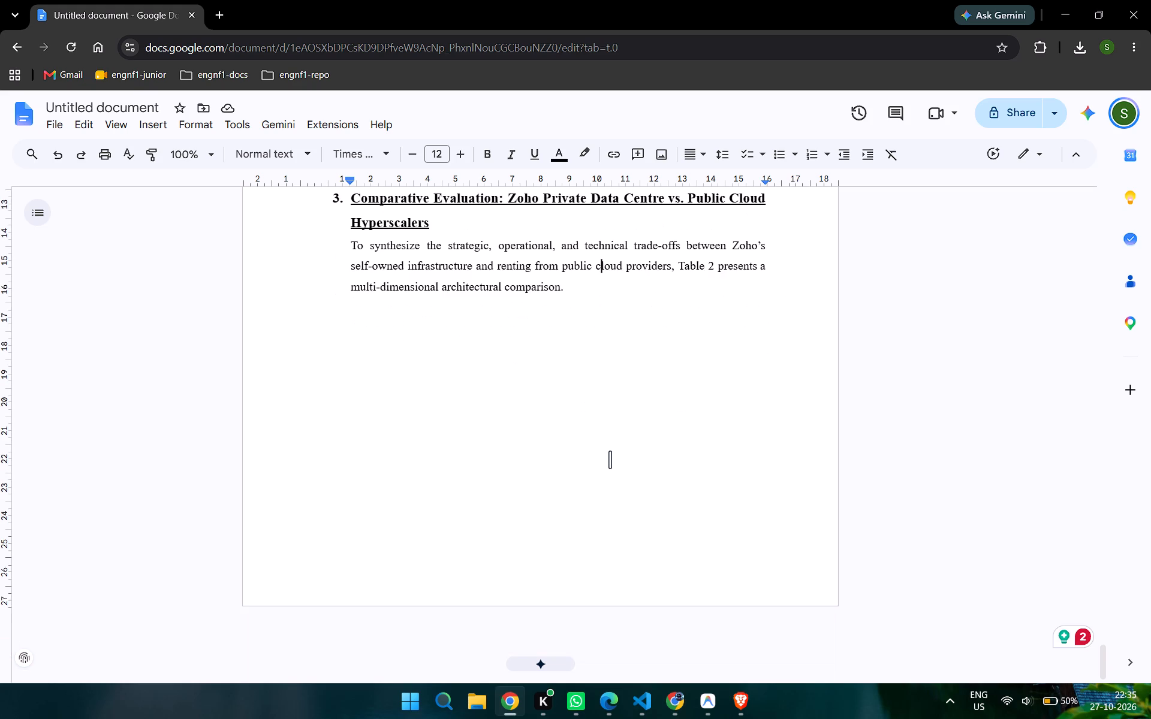
scroll(610, 460, "down", 1)
key("alt+Tab")
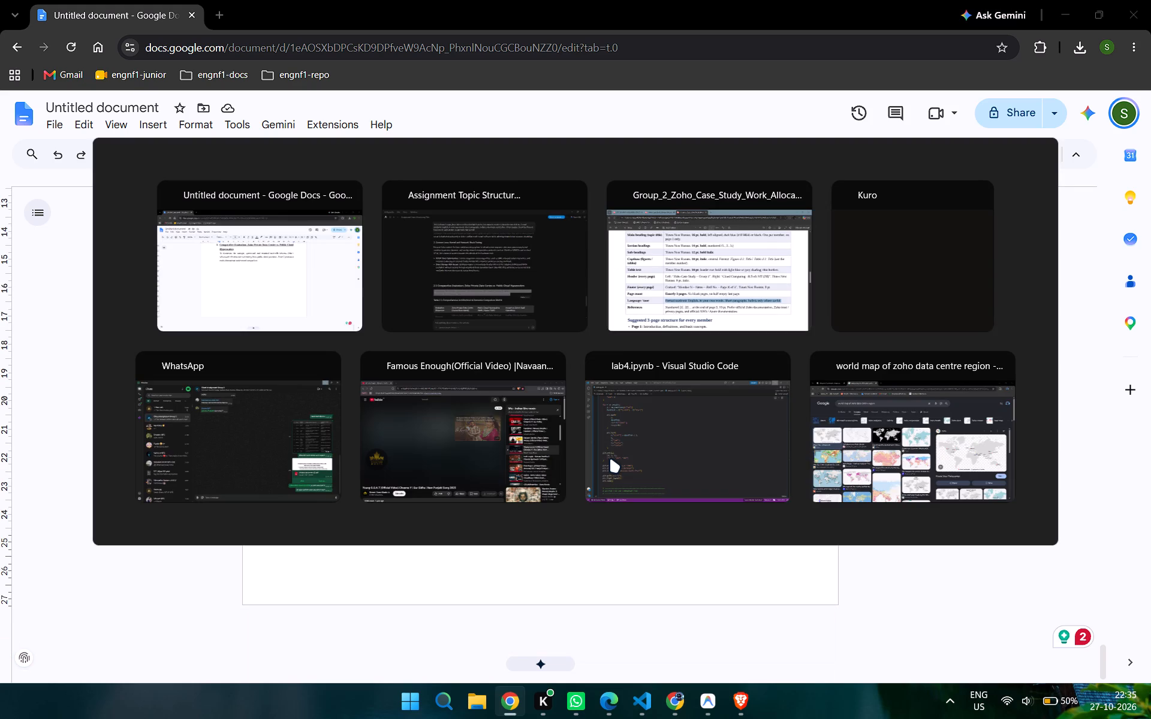
key("alt+Tab")
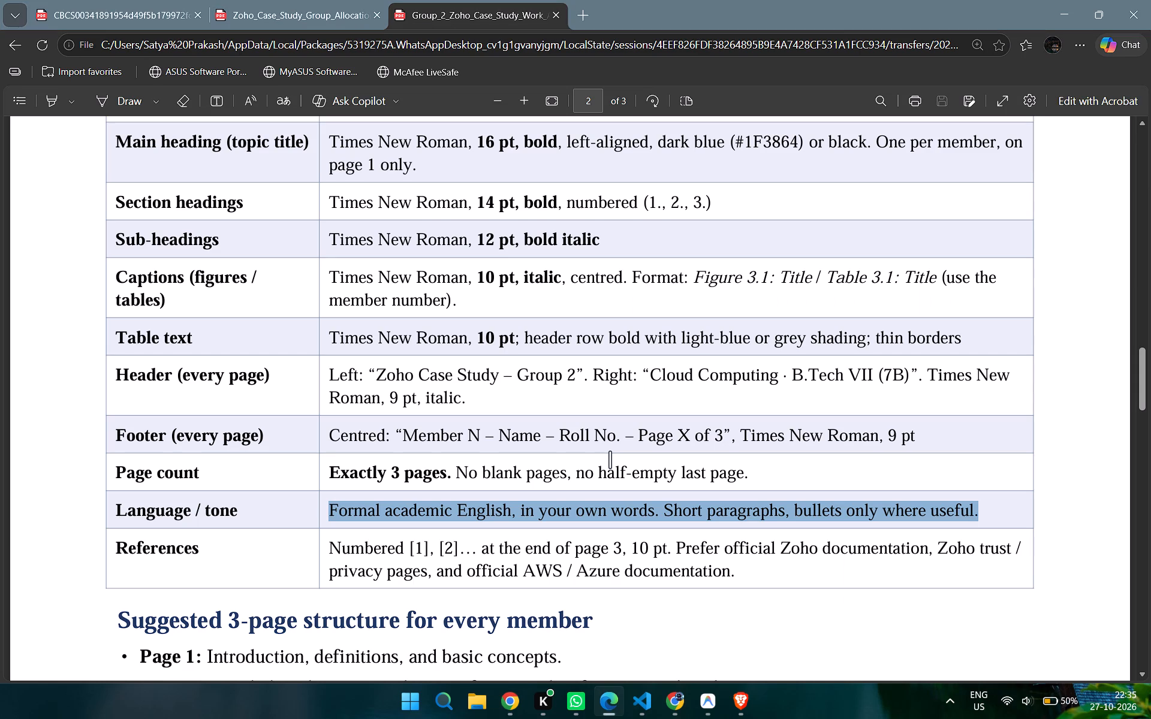
scroll(610, 460, "down", 1)
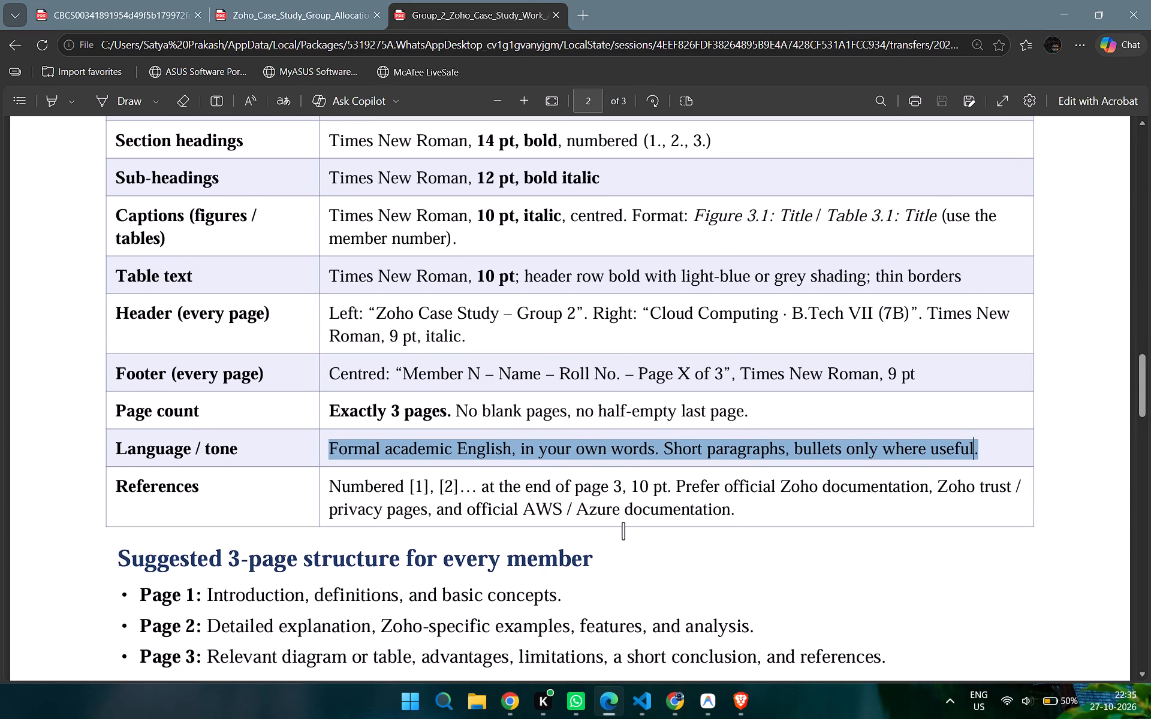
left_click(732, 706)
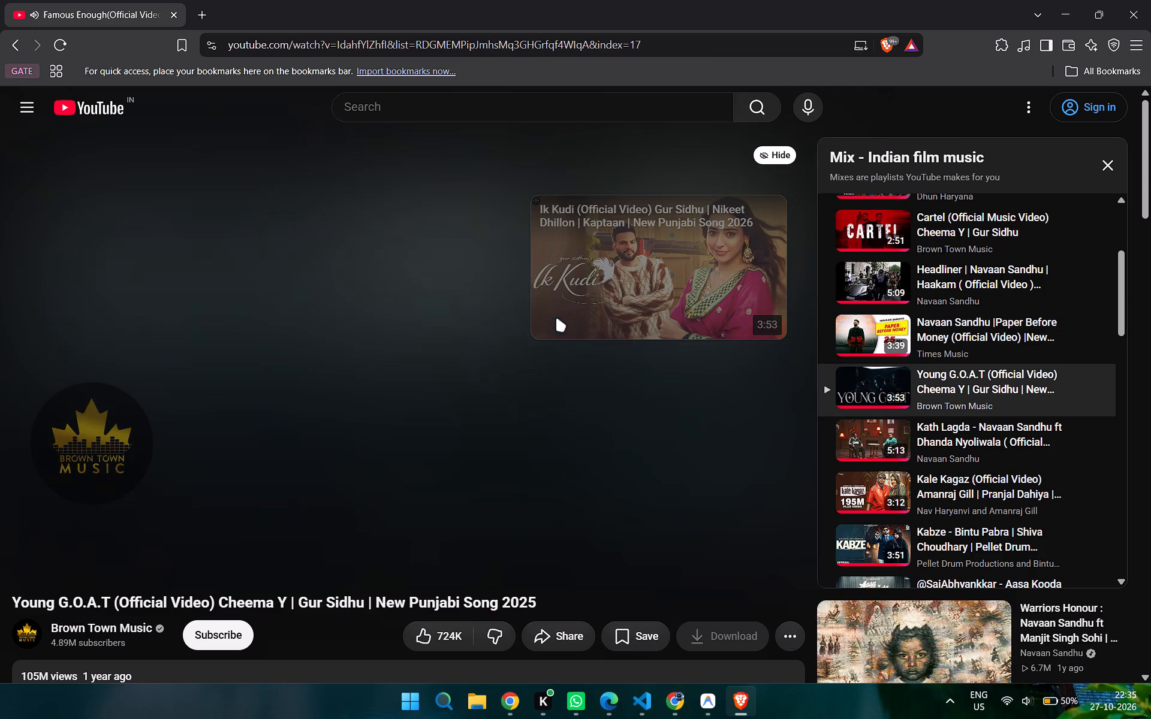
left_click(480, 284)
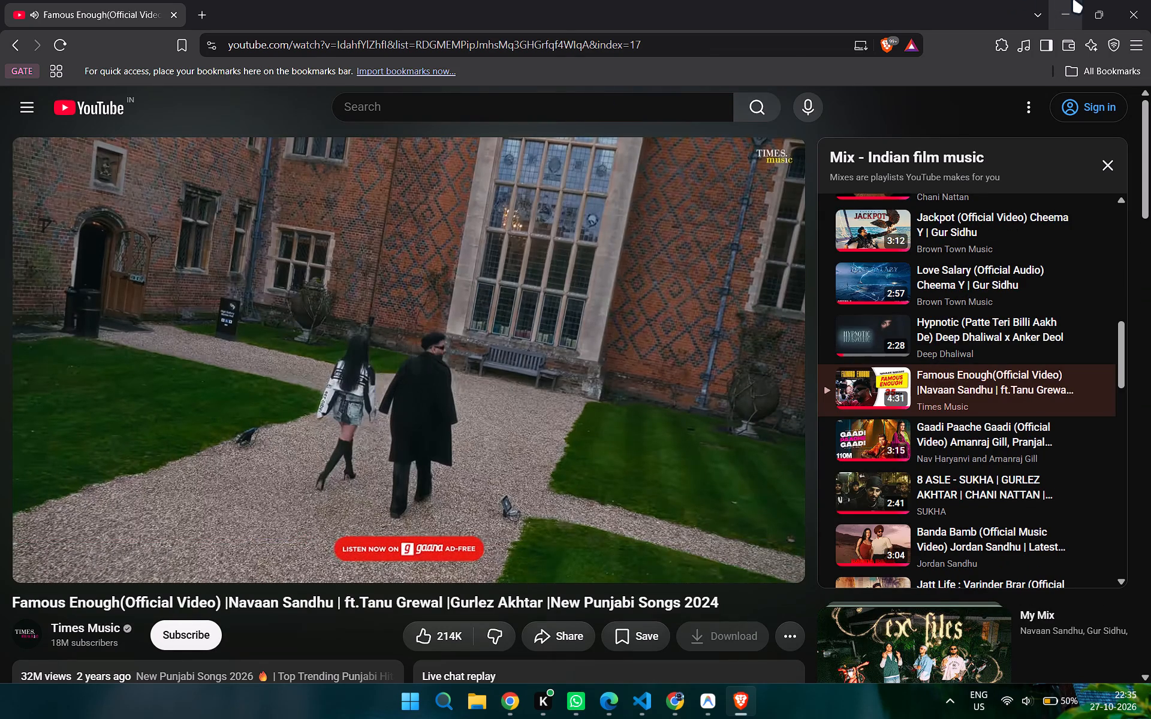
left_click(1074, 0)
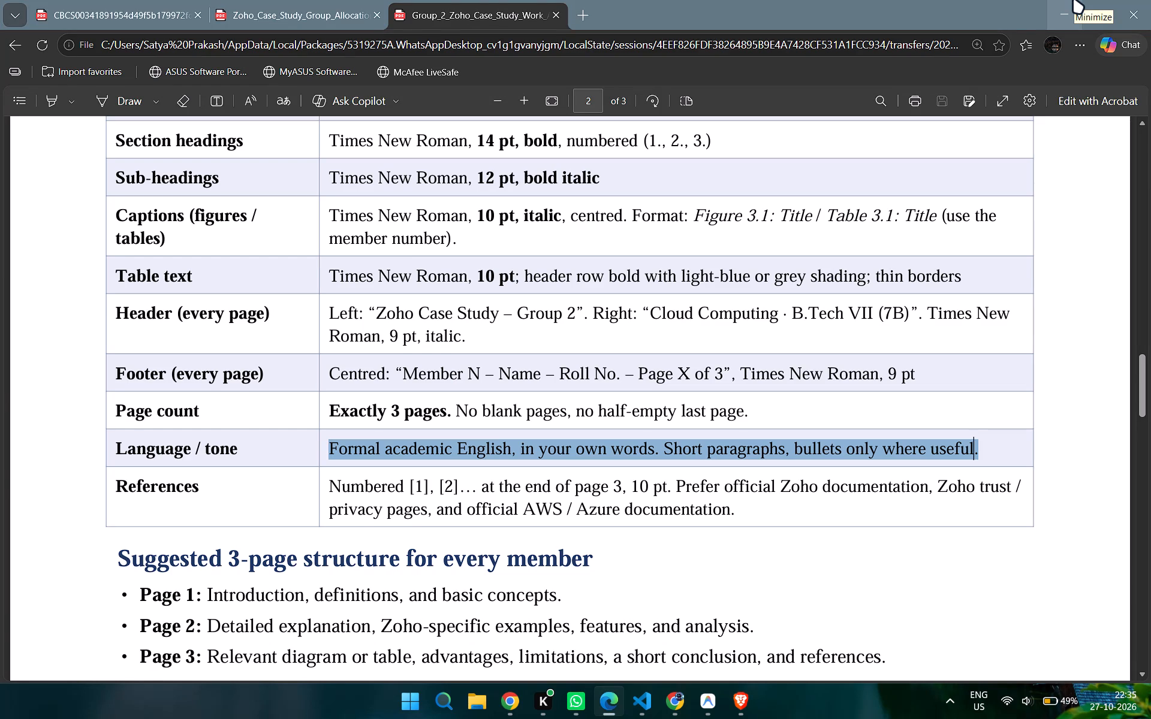
scroll(866, 346, "up", 3)
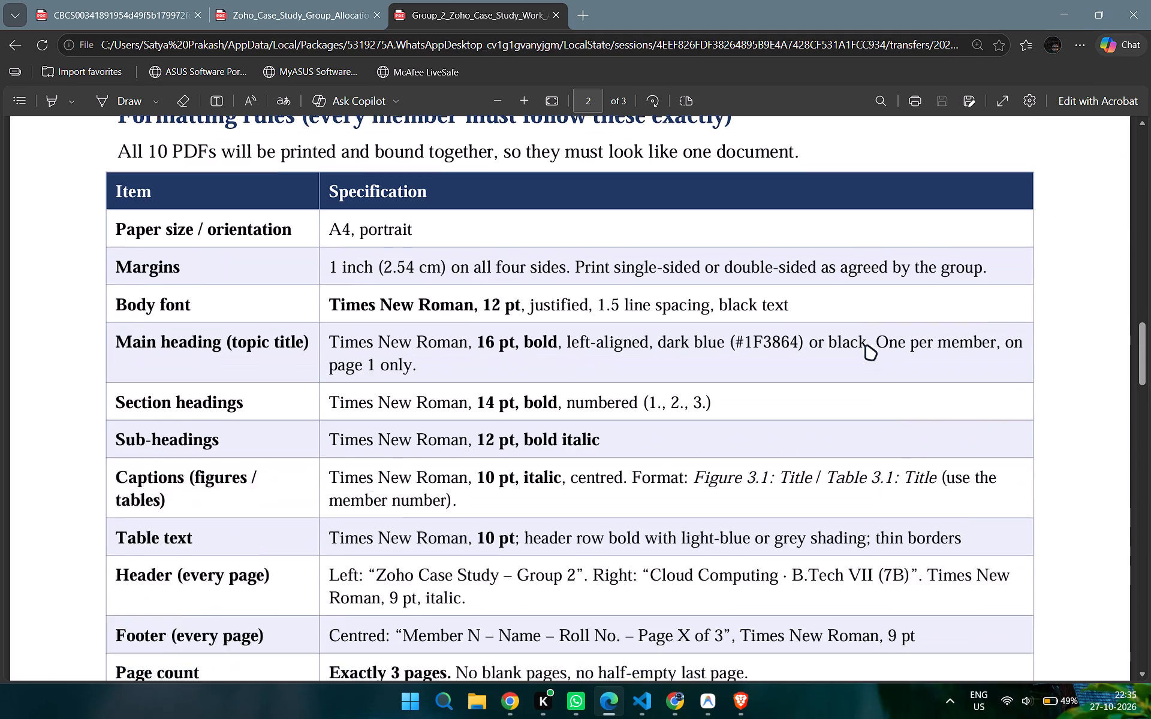
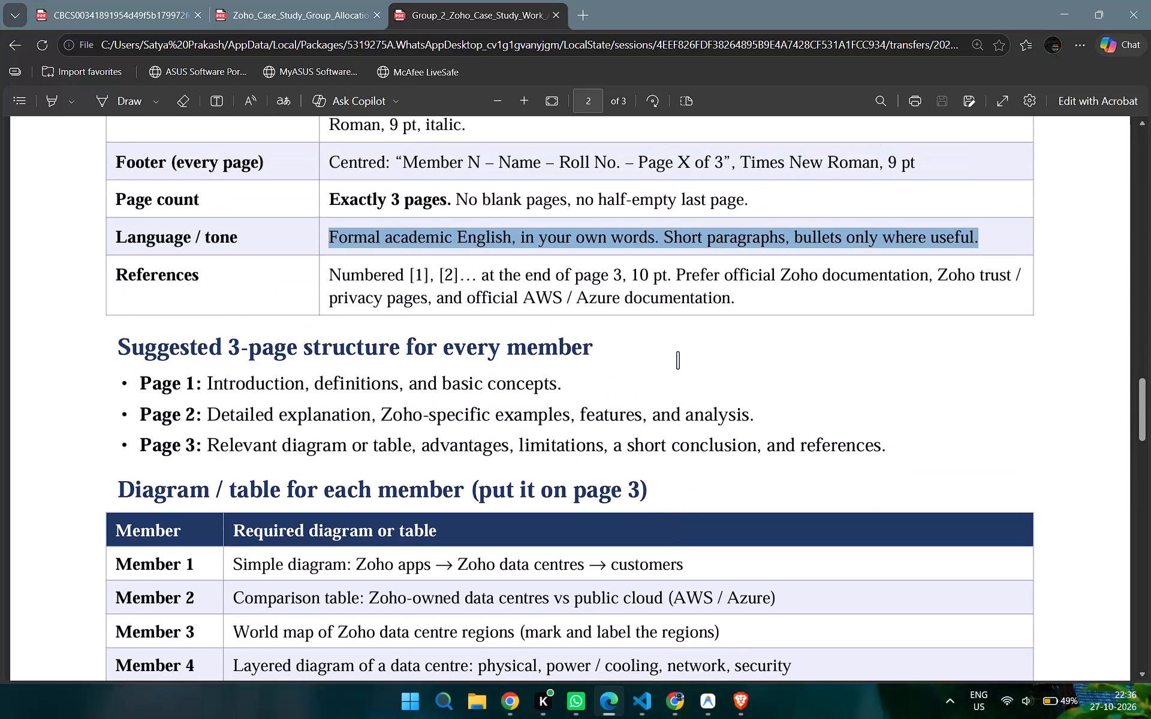
Review the formatting rules table again, focusing on the Language / tone row about academic English, short paragraphs and bullet use.
scroll(678, 360, "up", 2)
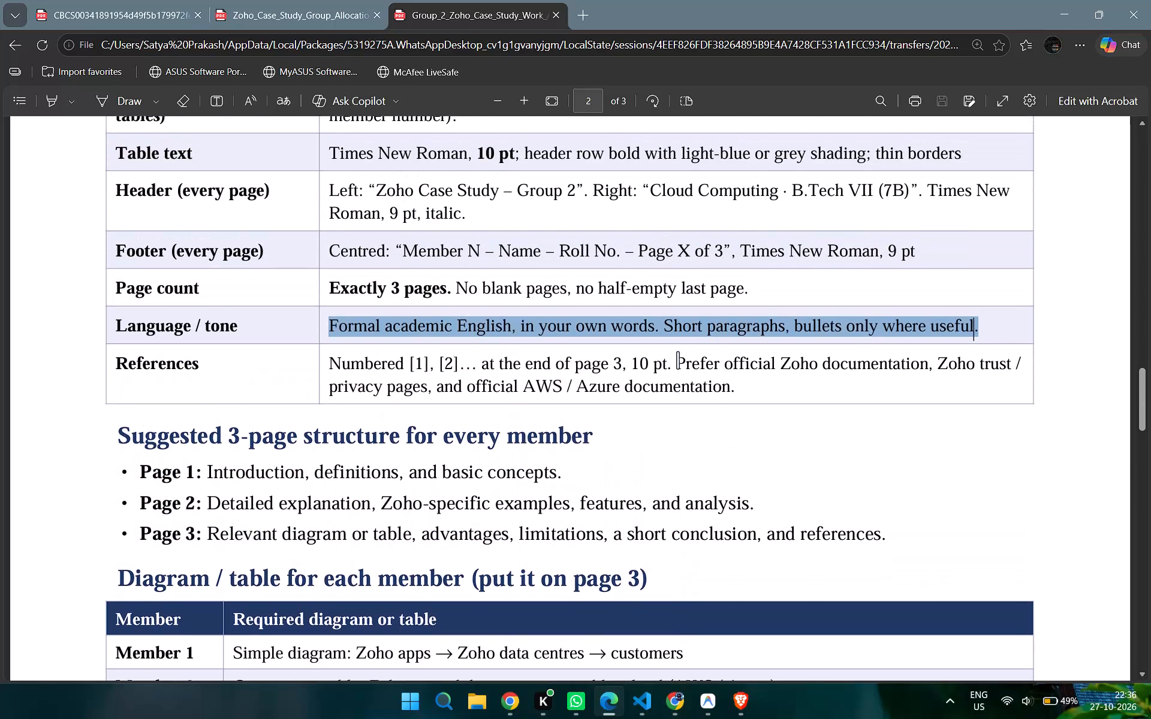
scroll(678, 360, "up", 1)
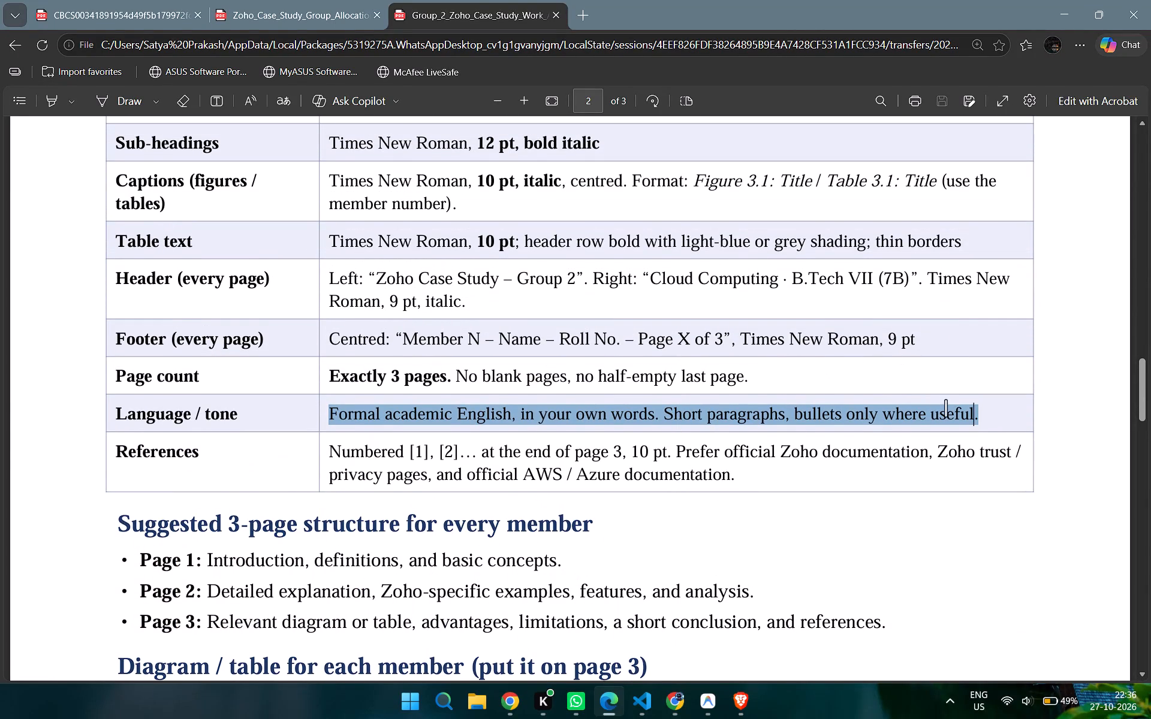
left_click(946, 408)
triple_click(946, 408)
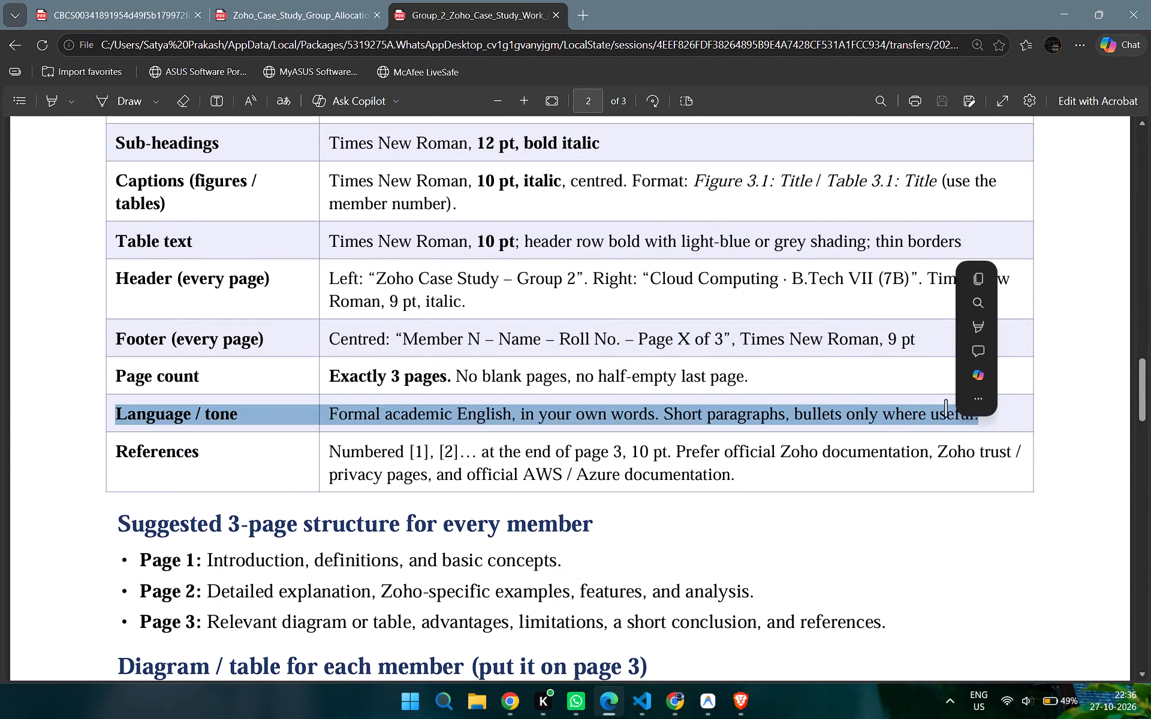
left_click(946, 408)
triple_click(946, 408)
left_click(946, 408)
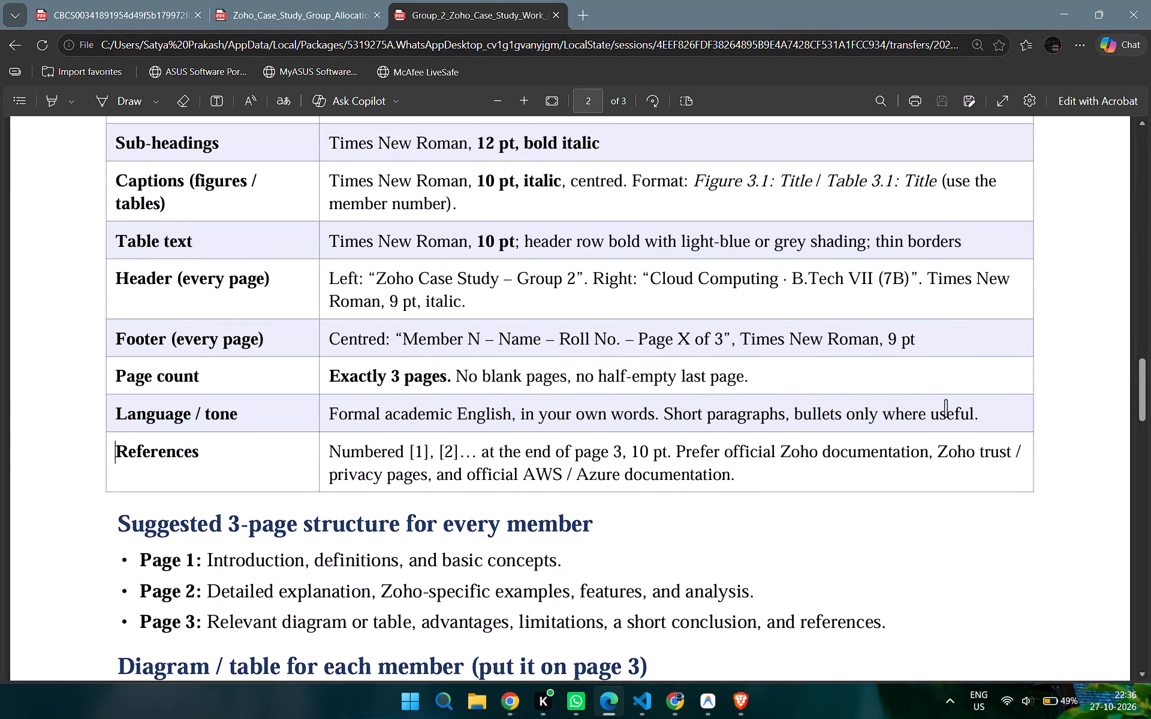
triple_click(946, 408)
left_click(946, 408)
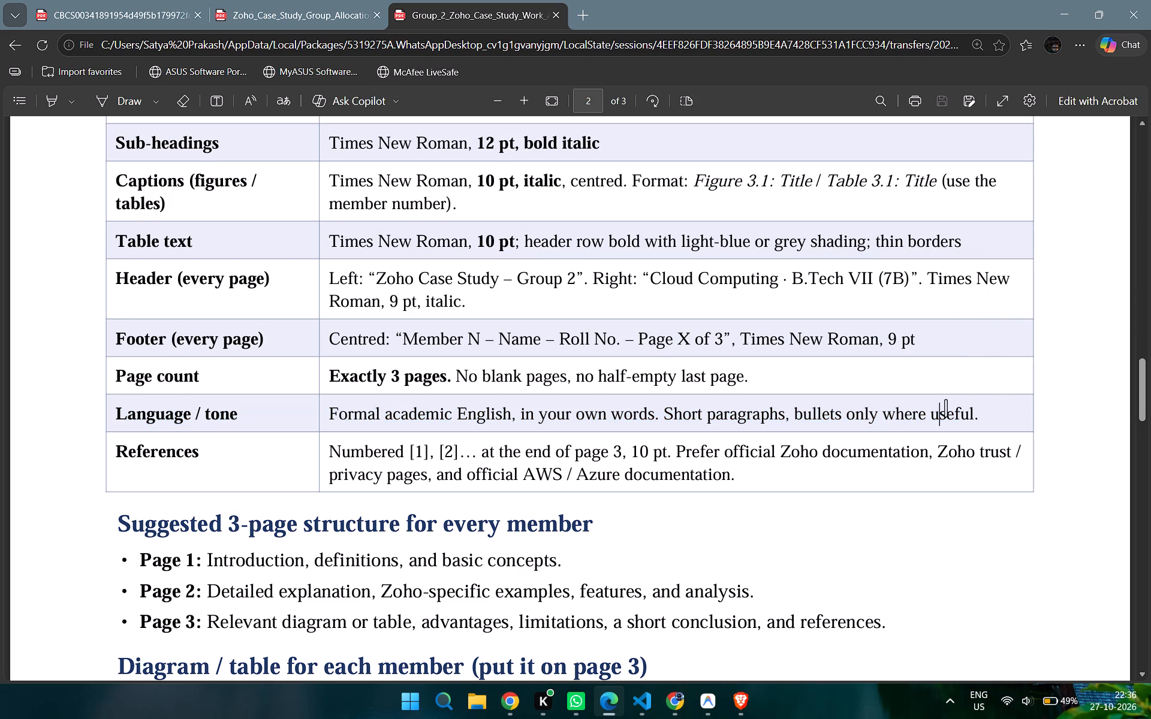
Go back through the Group 2 work allocation PDF to its first page and review the case study overview and topic allocation table.
scroll(946, 408, "up", 9)
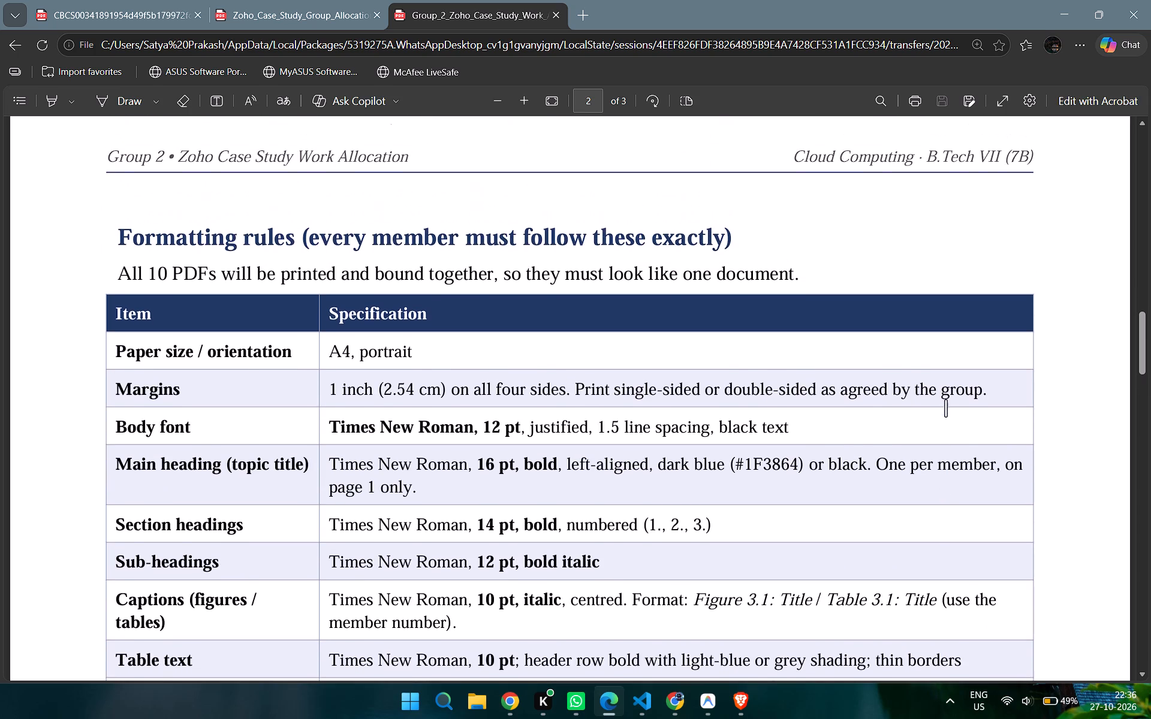
scroll(946, 408, "up", 11)
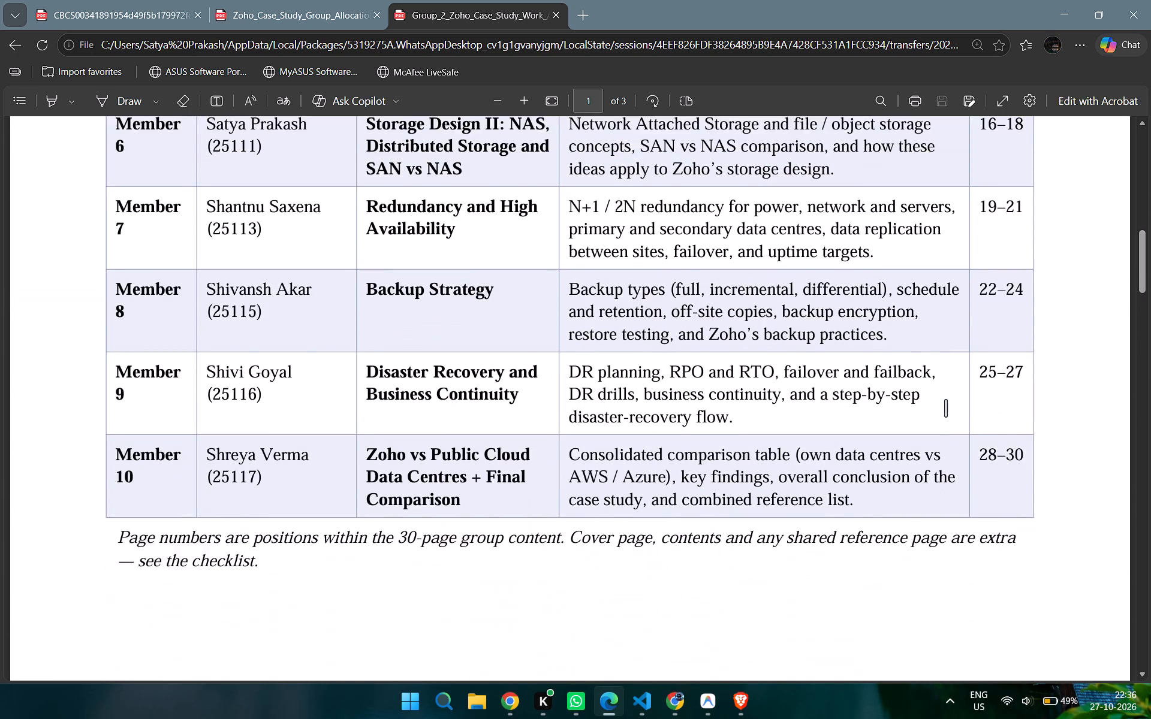
scroll(946, 408, "up", 10)
scroll(946, 408, "down", 1)
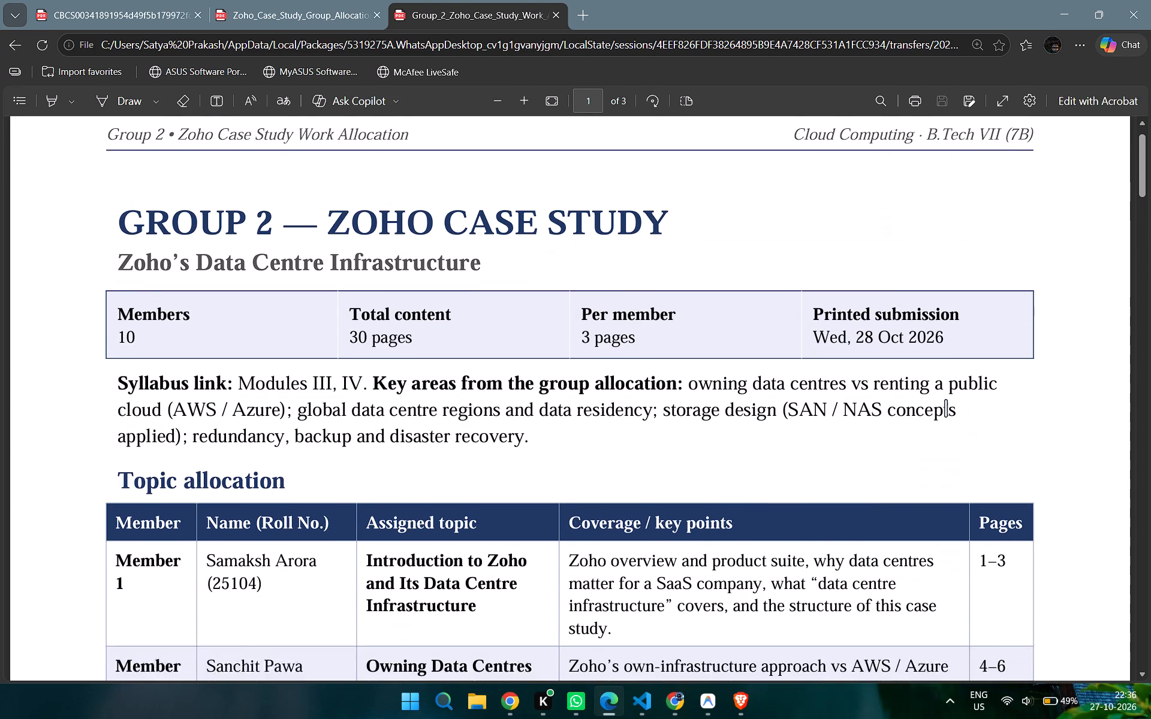
scroll(946, 408, "down", 1)
scroll(946, 408, "up", 1)
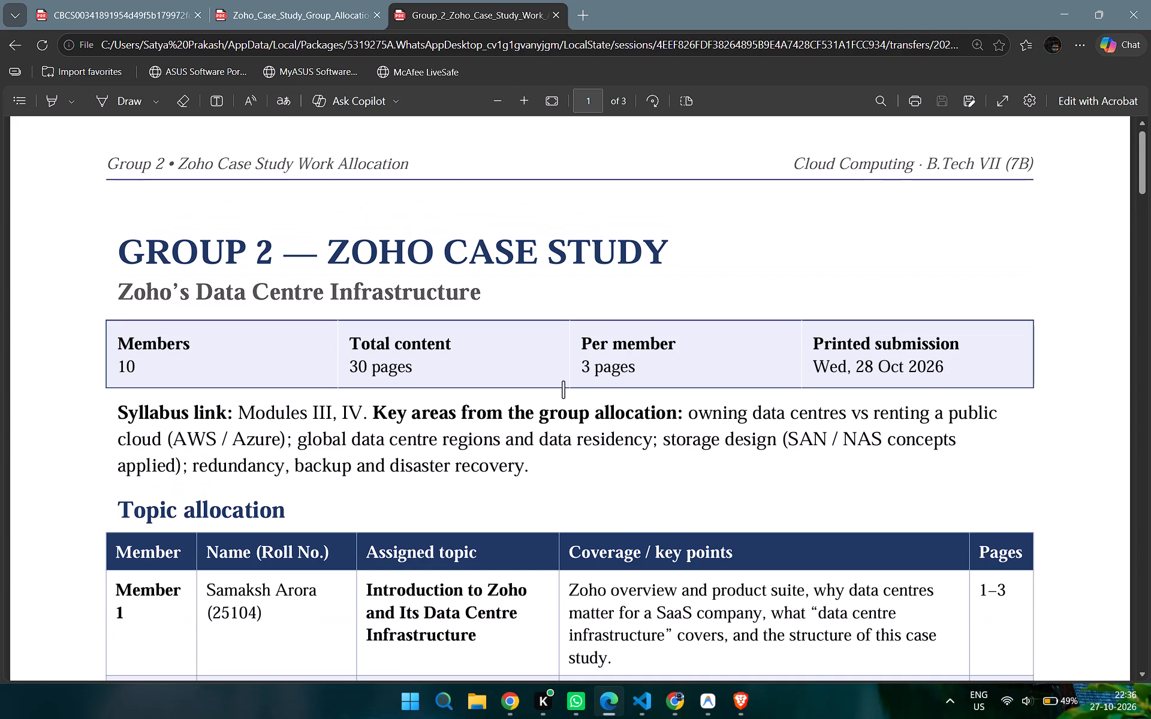
scroll(725, 562, "down", 4)
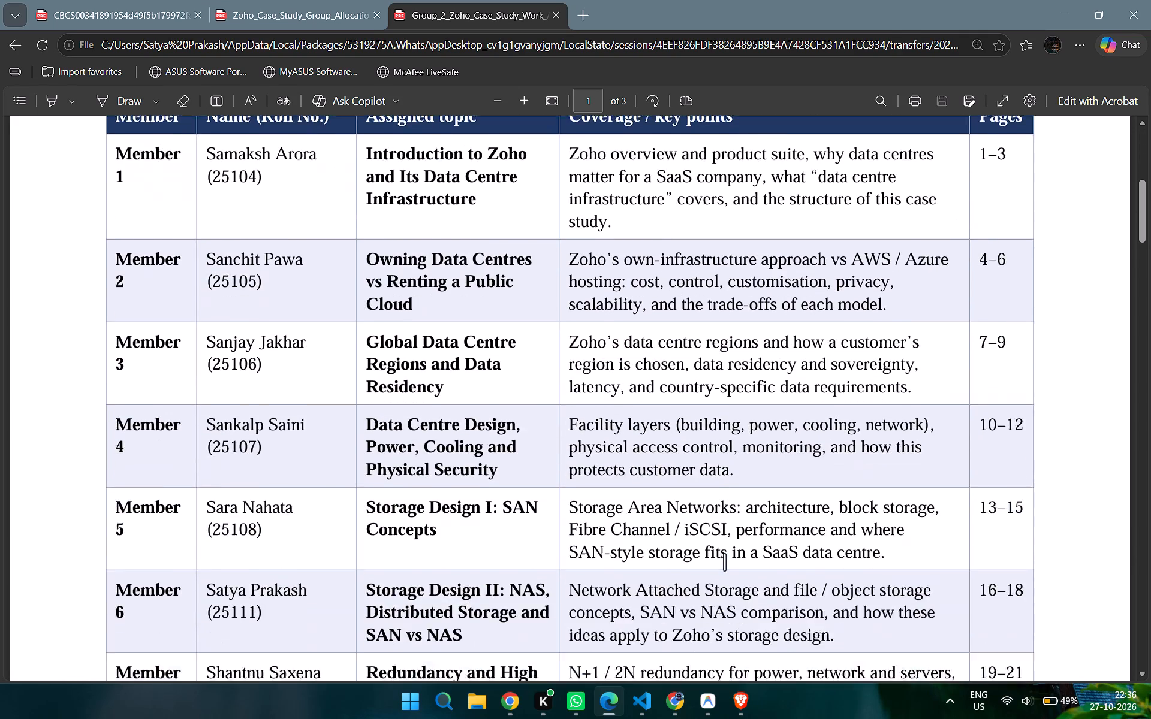
Review the remaining instructions in the PDF, from the formatting rules and required diagrams to the coordination checklist and pre-print requirements.
scroll(725, 562, "down", 9)
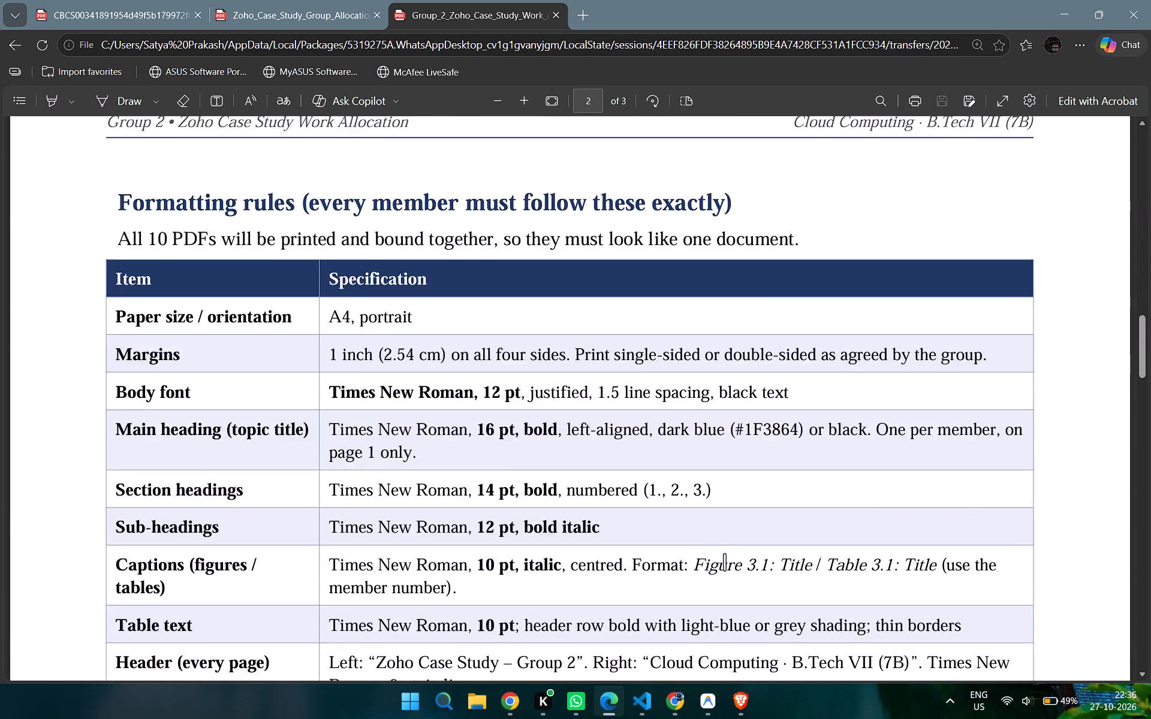
scroll(725, 562, "down", 9)
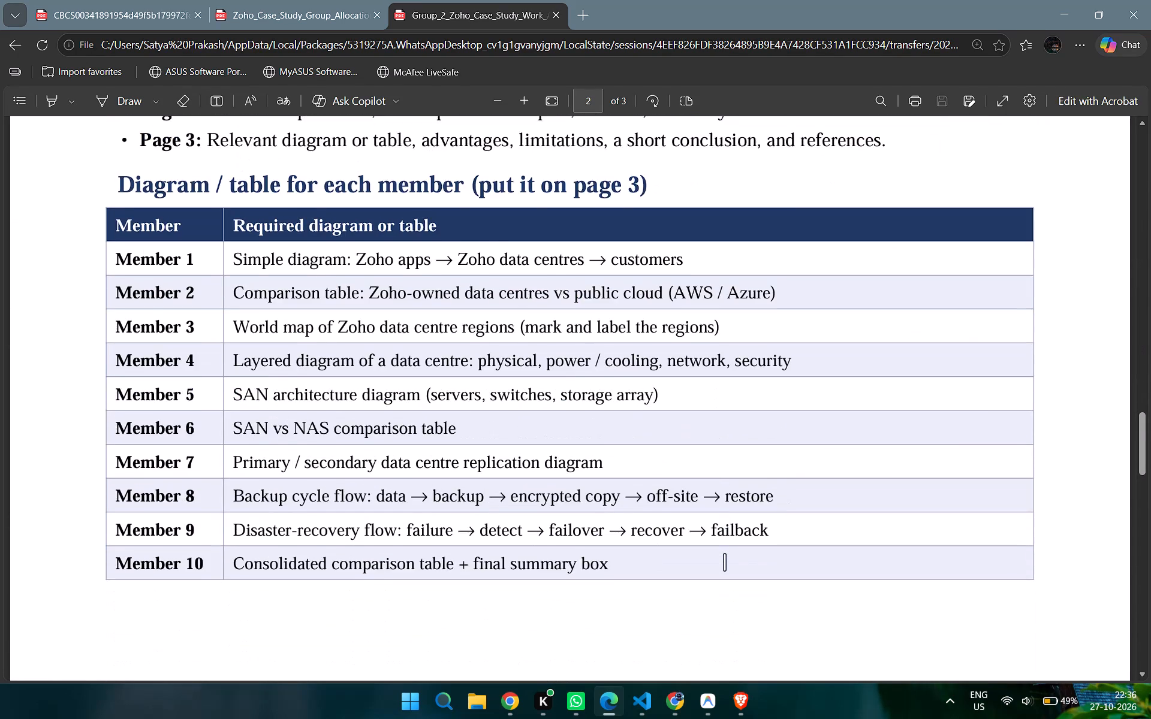
scroll(725, 562, "down", 7)
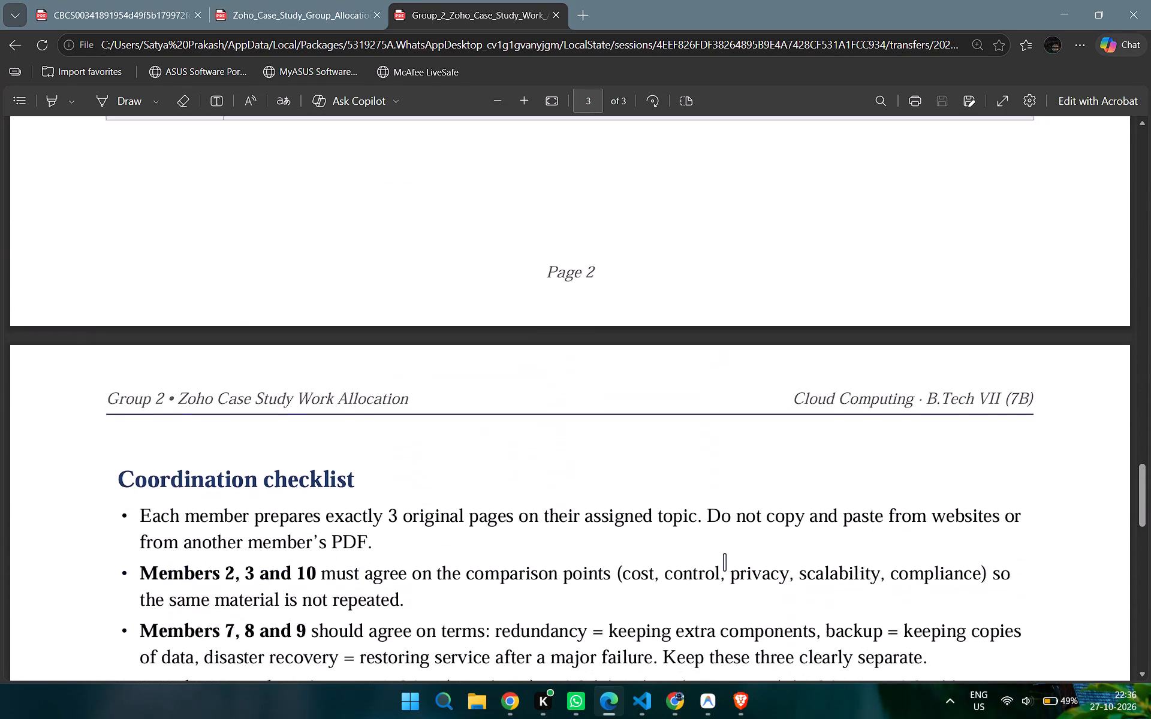
scroll(725, 562, "down", 4)
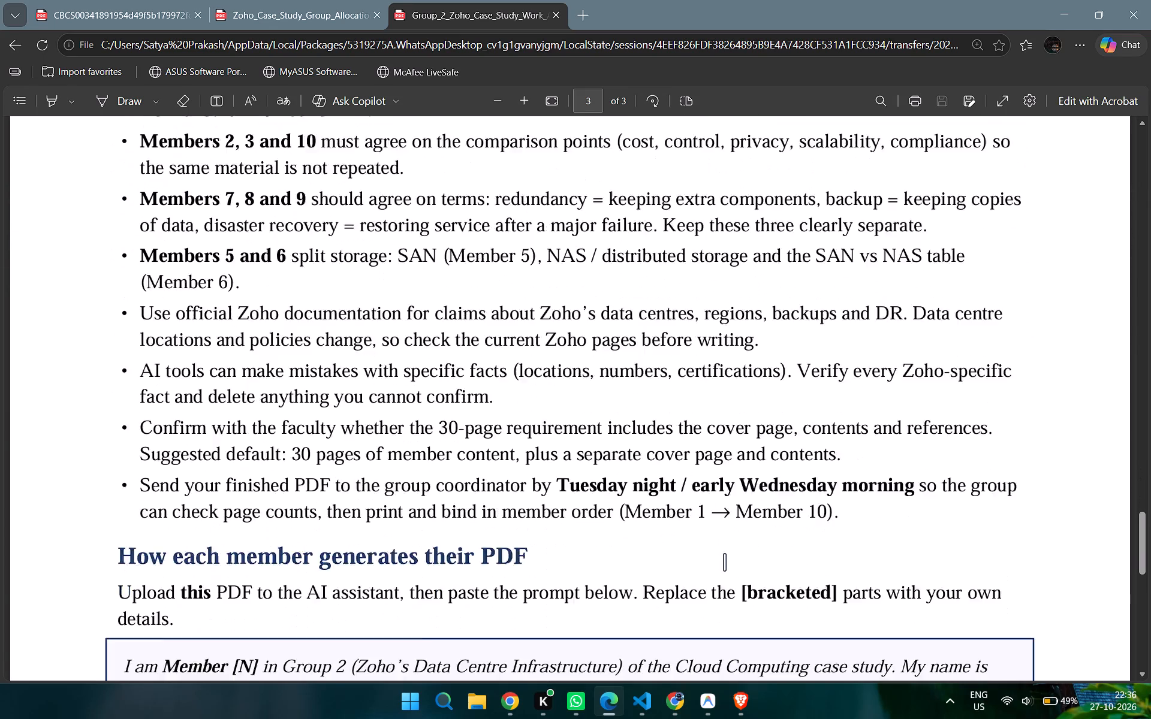
scroll(725, 562, "down", 4)
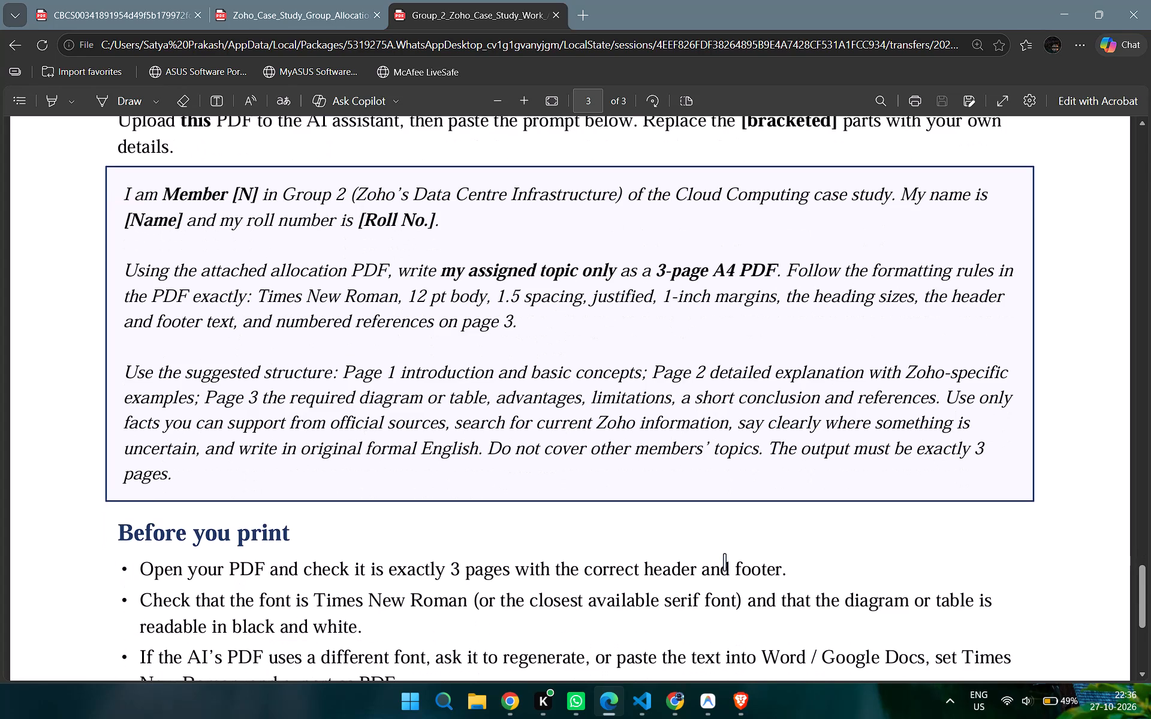
scroll(725, 562, "up", 1)
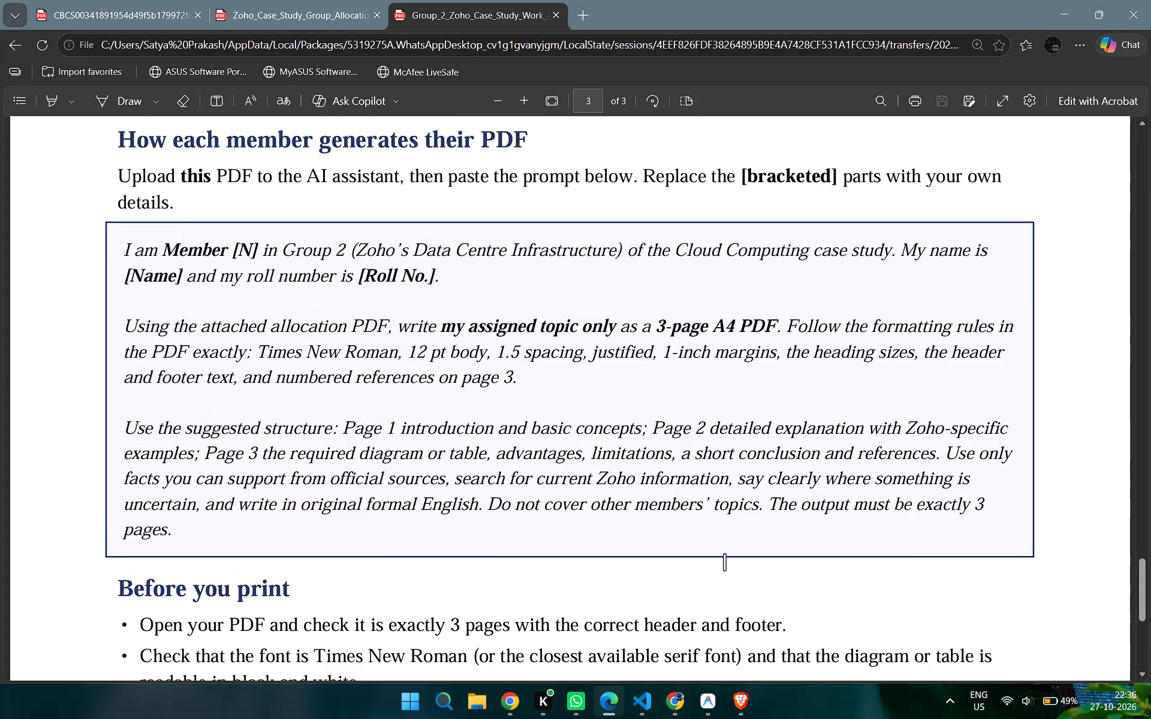